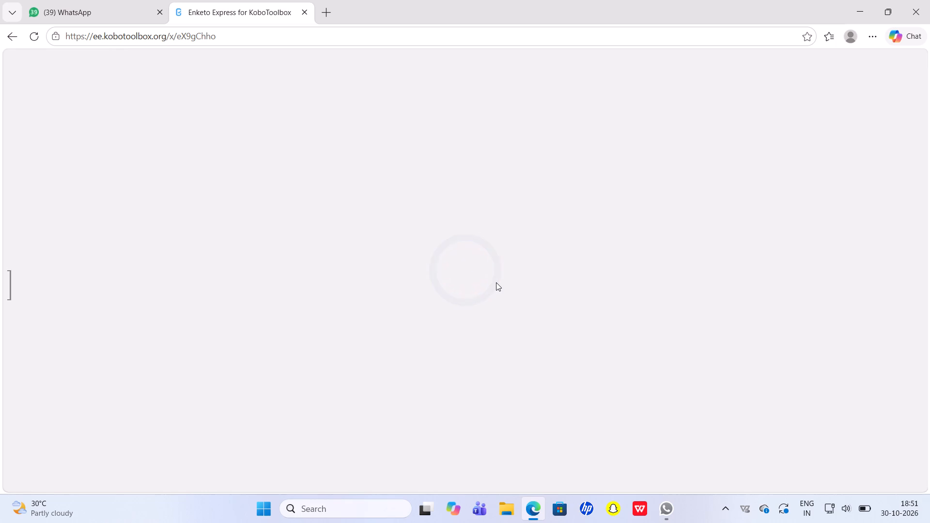
# Dismiss the survey site's location access request without allowing or blocking it.
pyautogui.scroll(-1, 496, 282)
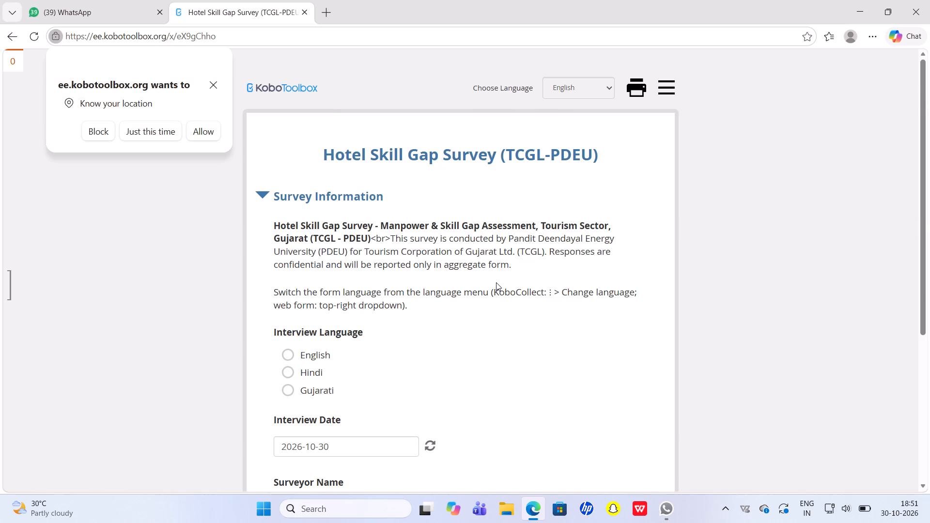
pyautogui.scroll(-1, 496, 282)
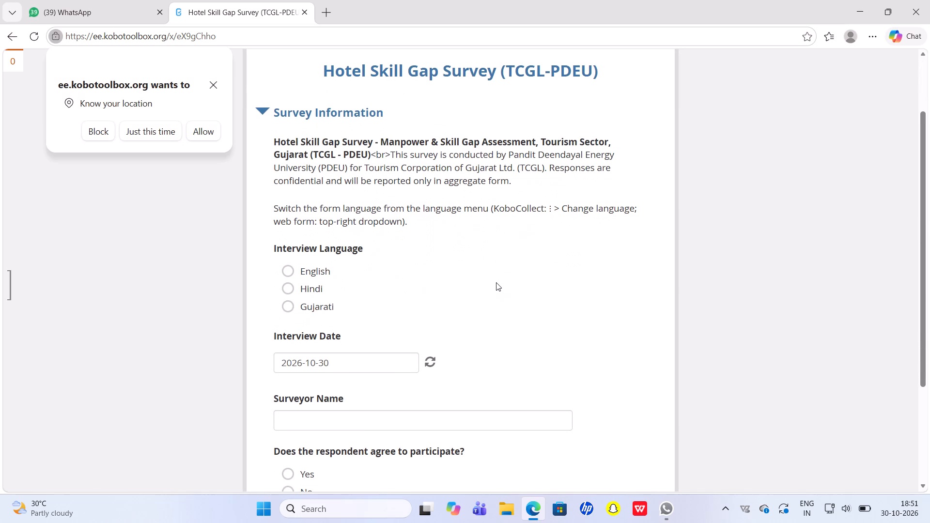
pyautogui.click(212, 82)
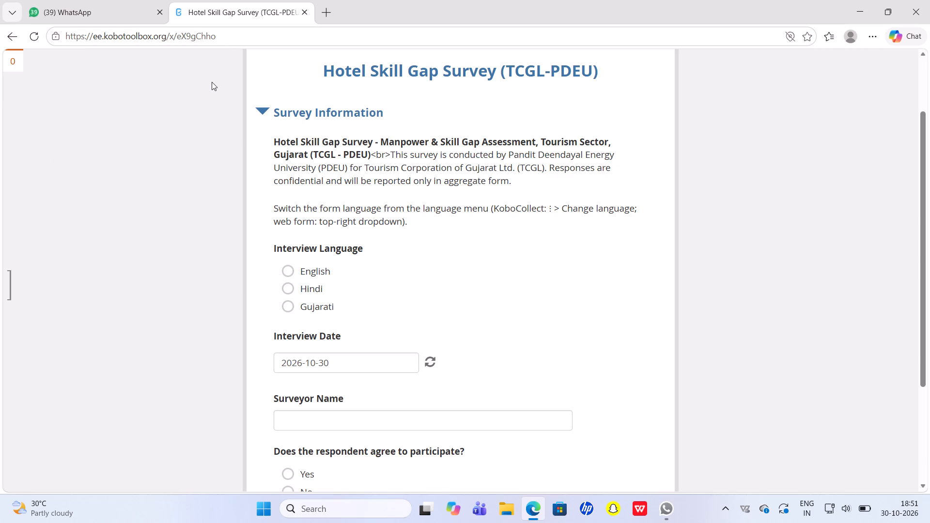
pyautogui.scroll(-1, 390, 182)
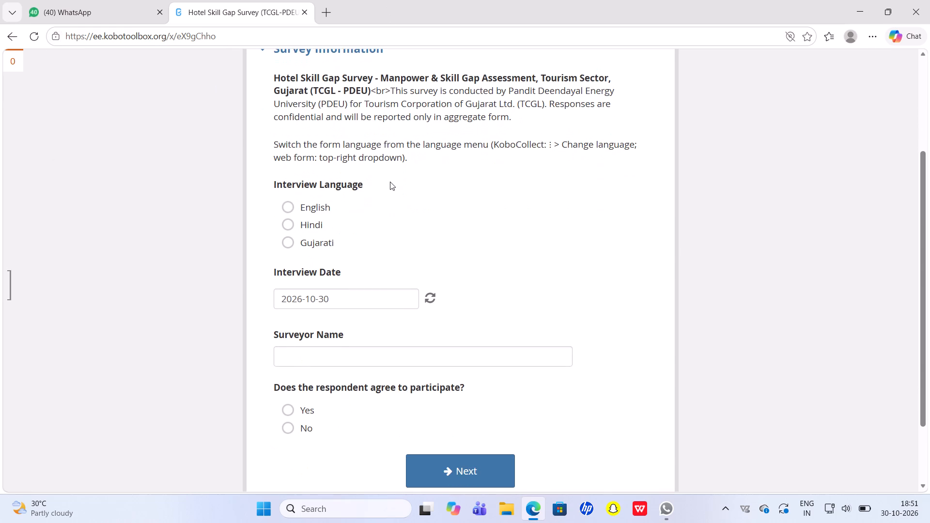
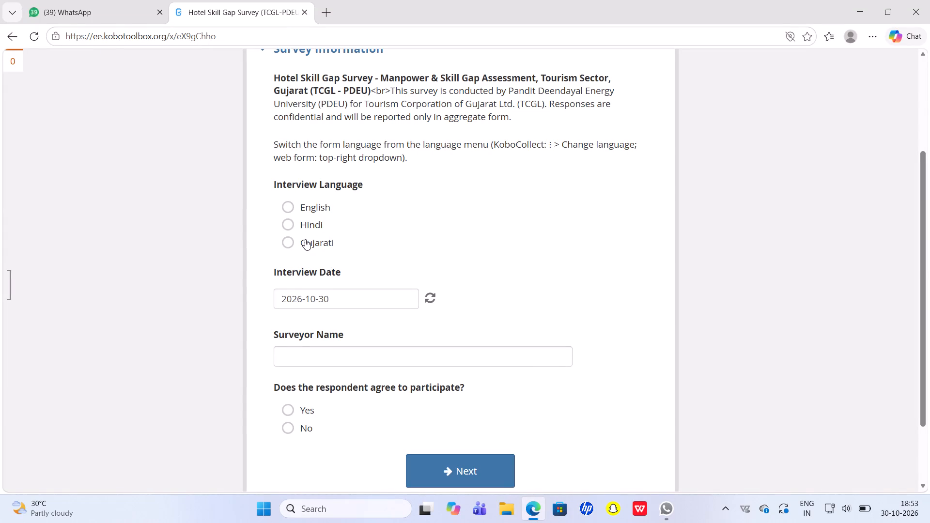
# Complete the Survey Information page with English as interview language, the surveyor's name and Yes for respondent participation, and advance to the following section.
pyautogui.click(285, 203)
pyautogui.click(319, 353)
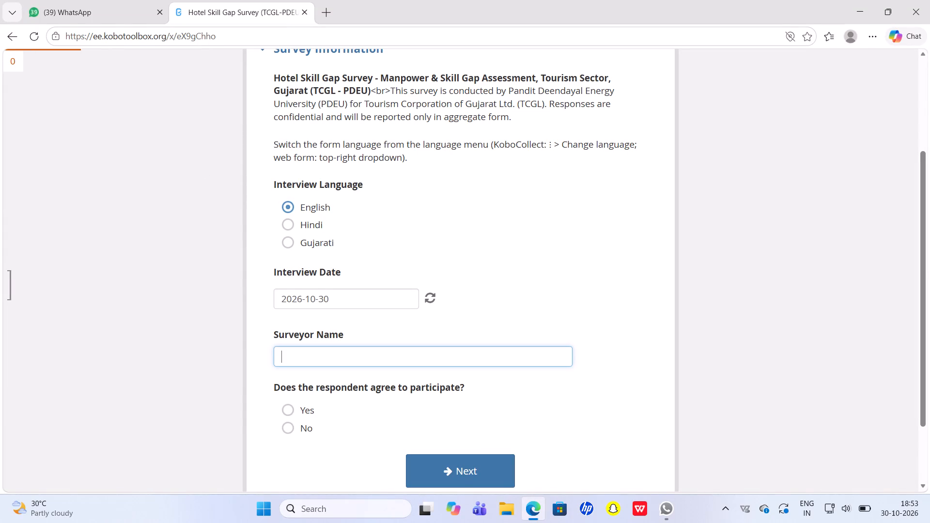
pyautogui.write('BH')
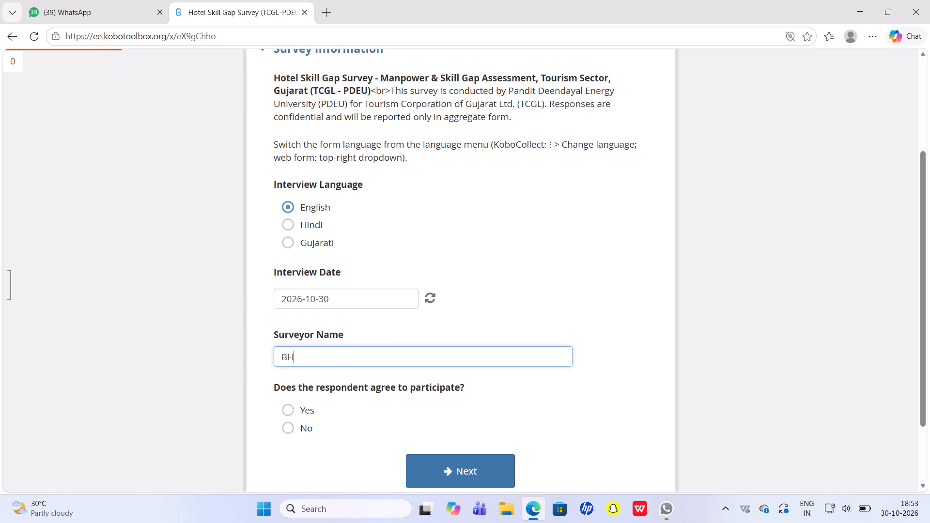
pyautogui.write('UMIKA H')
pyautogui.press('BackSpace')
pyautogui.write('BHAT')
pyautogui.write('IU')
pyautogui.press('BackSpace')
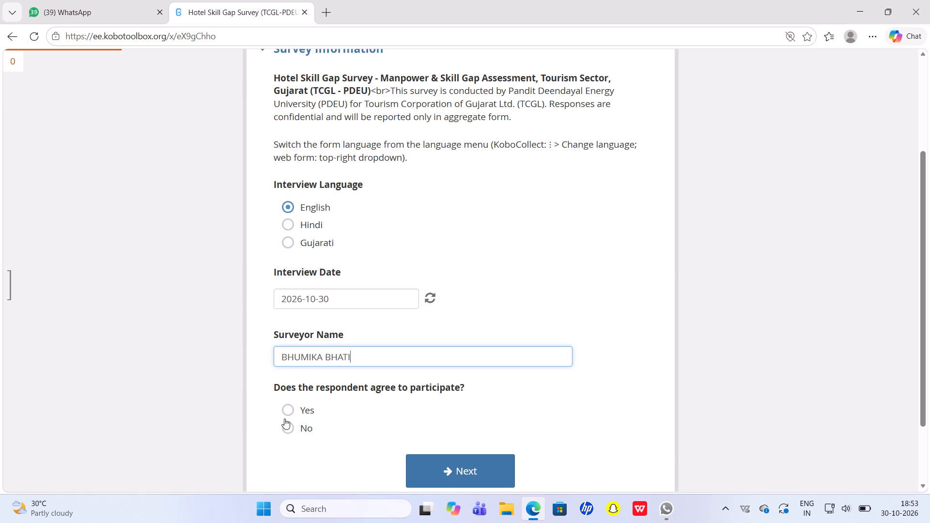
pyautogui.click(287, 409)
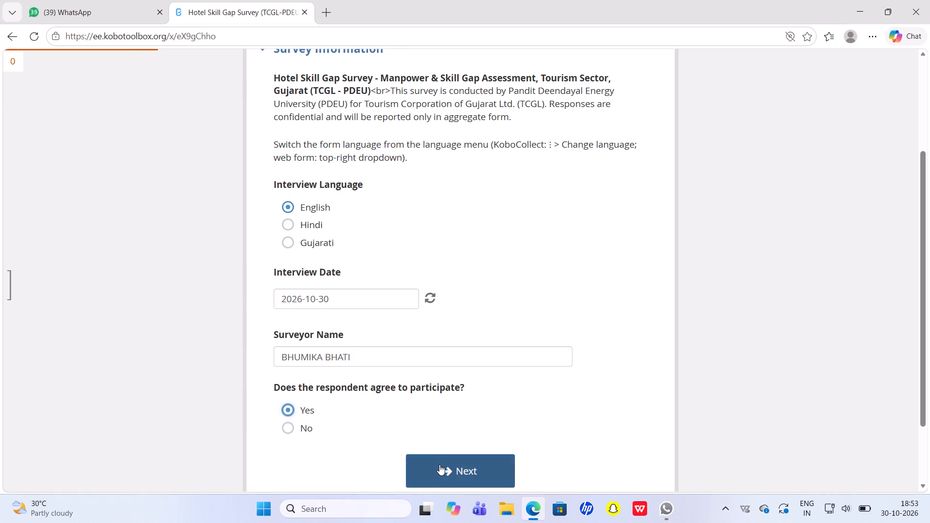
pyautogui.click(439, 464)
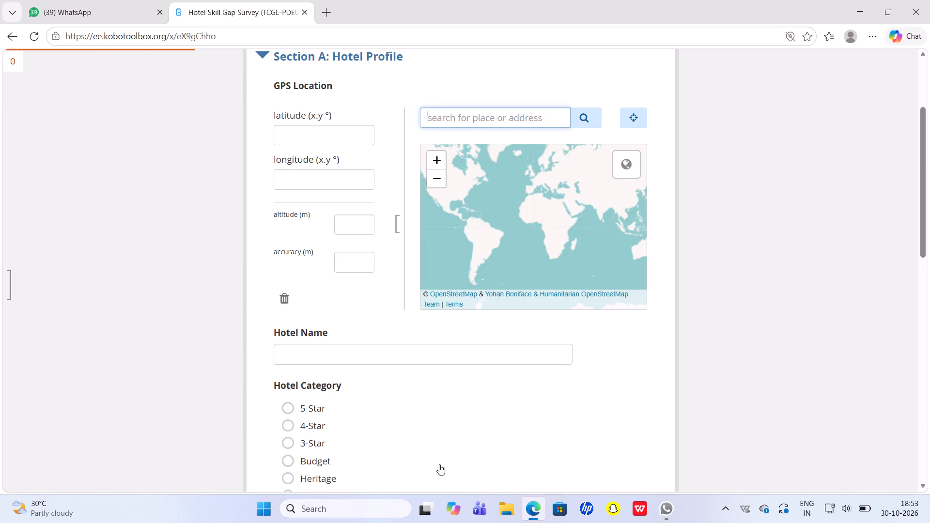
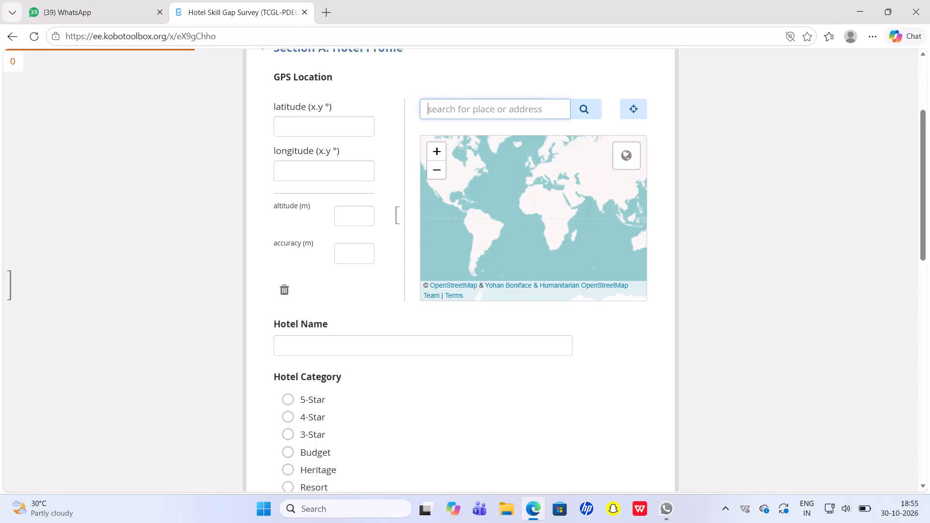
# Review the questions in Section A: Hotel Profile, from GPS Location to Number of Rooms.
pyautogui.scroll(-2, 540, 344)
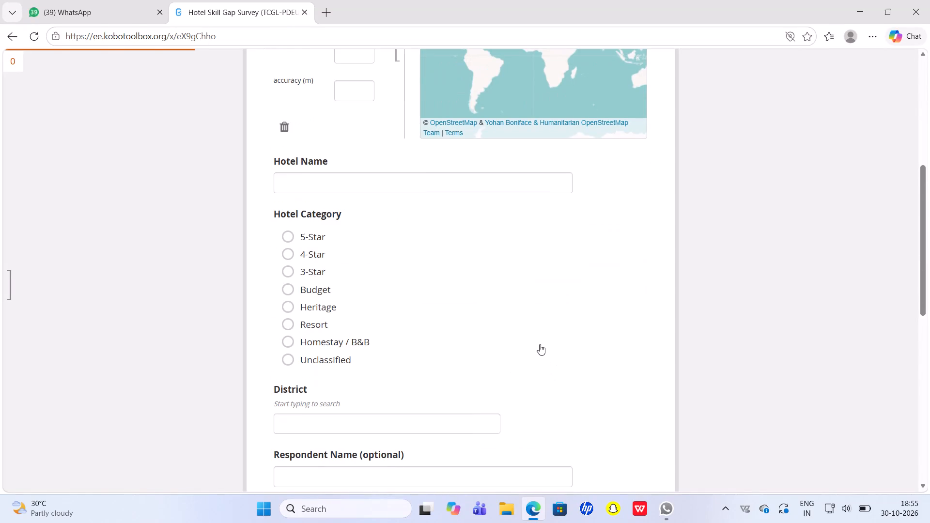
pyautogui.scroll(-4, 540, 344)
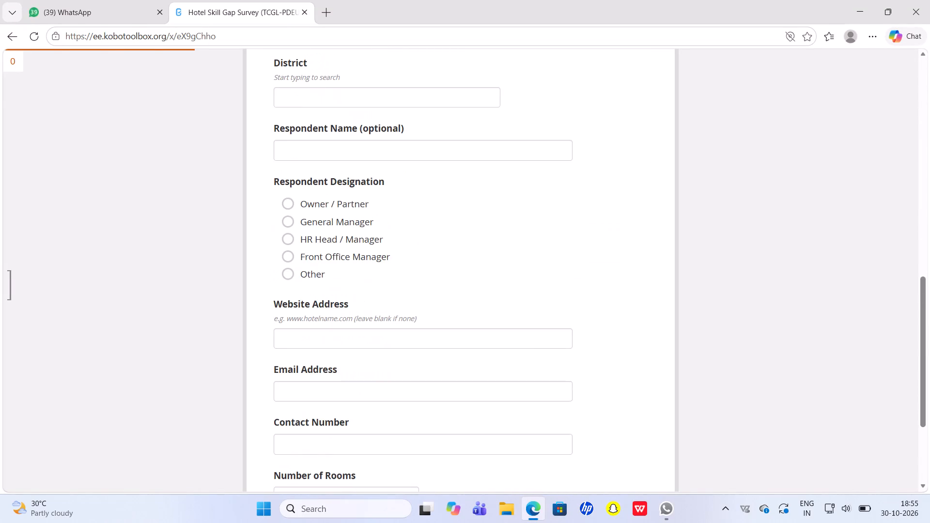
pyautogui.scroll(-2, 540, 344)
pyautogui.scroll(1, 540, 344)
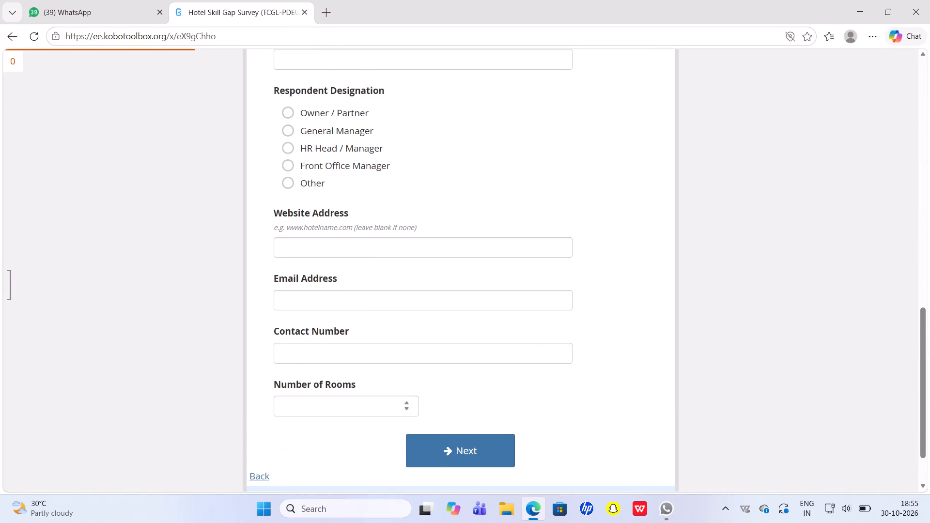
pyautogui.scroll(7, 540, 344)
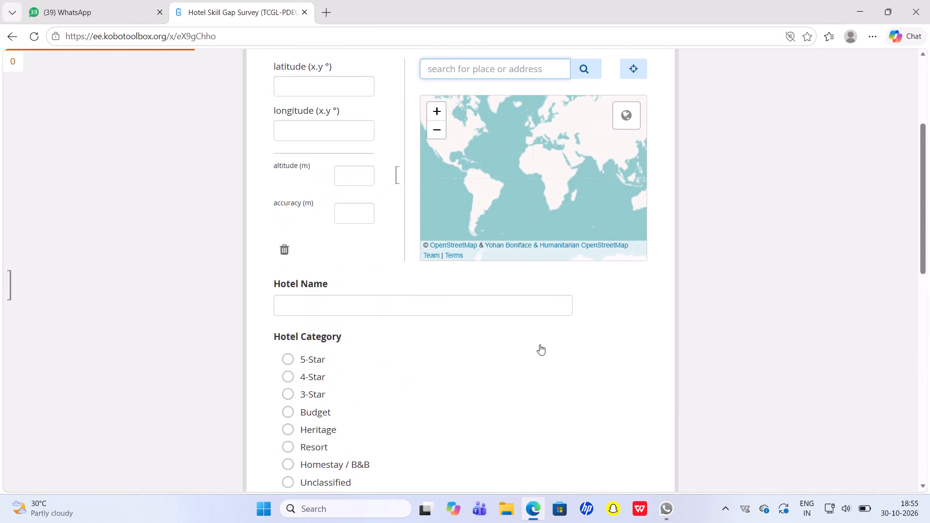
pyautogui.scroll(3, 540, 344)
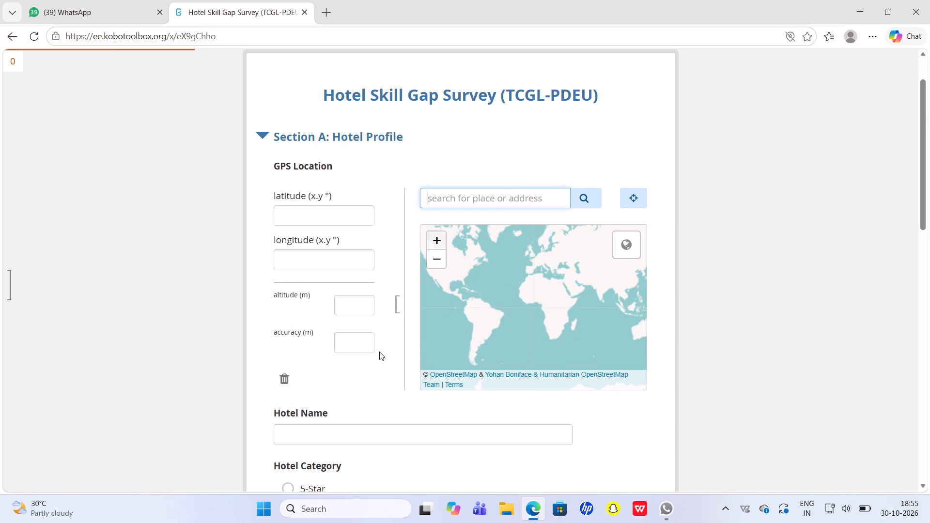
# Enter THE LEELA GANDHINAGAR as the hotel name and choose 5-Star as the hotel category.
pyautogui.click(371, 434)
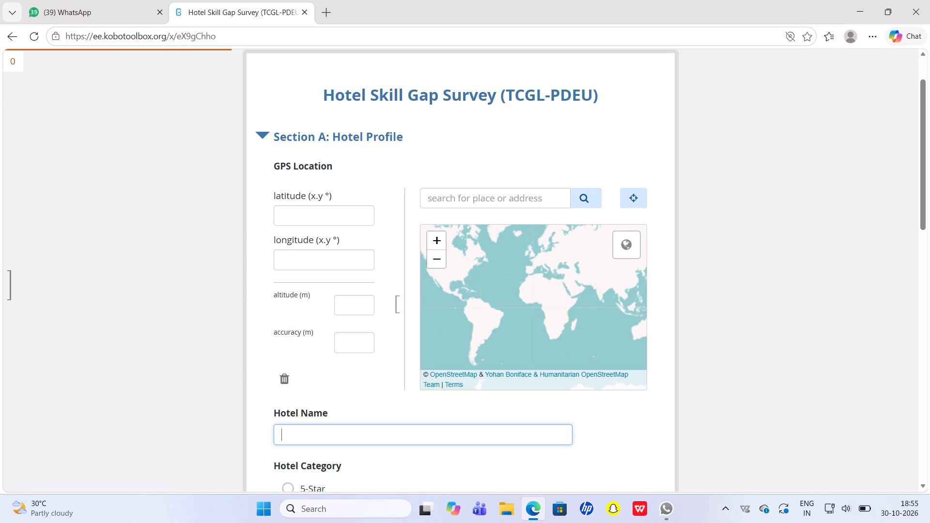
pyautogui.write('THE')
pyautogui.press('space')
pyautogui.press('l')
pyautogui.write('EELA')
pyautogui.press('space')
pyautogui.write('GANDHINAGAR')
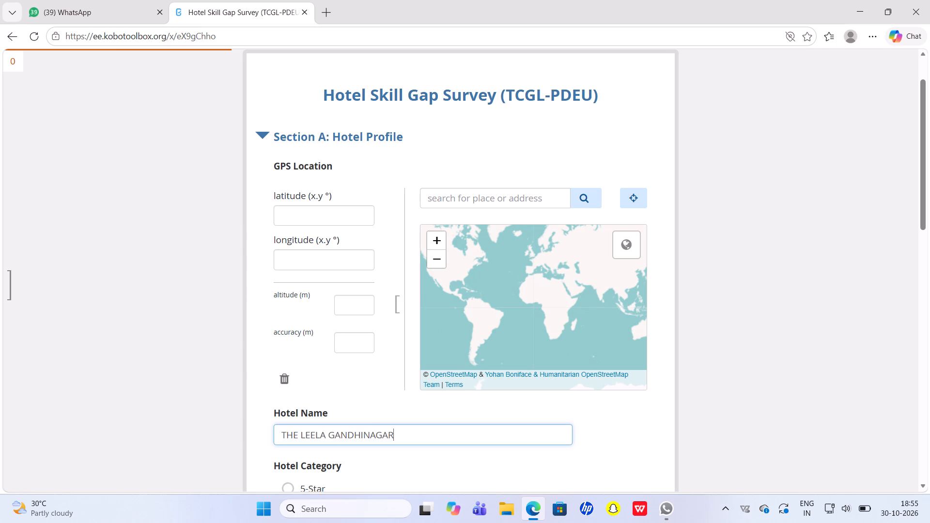
pyautogui.scroll(-2, 371, 434)
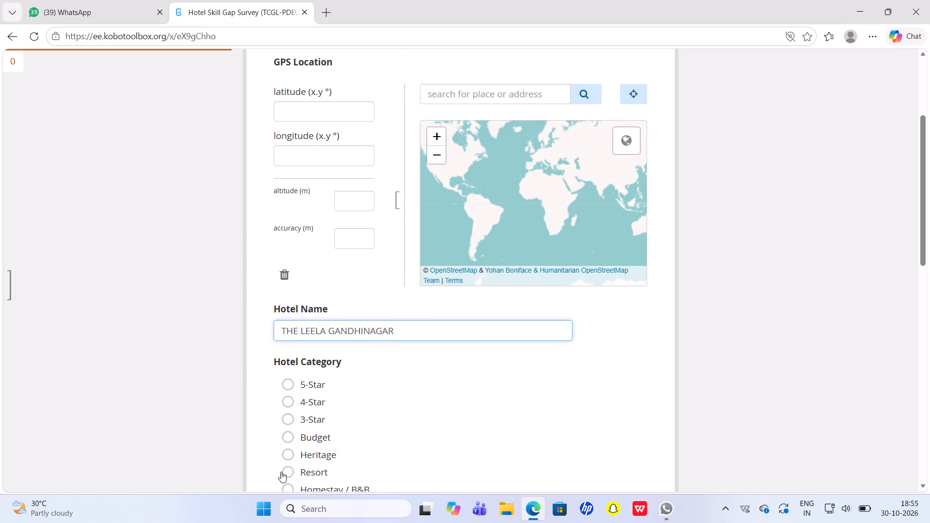
pyautogui.click(286, 387)
pyautogui.scroll(-1, 286, 387)
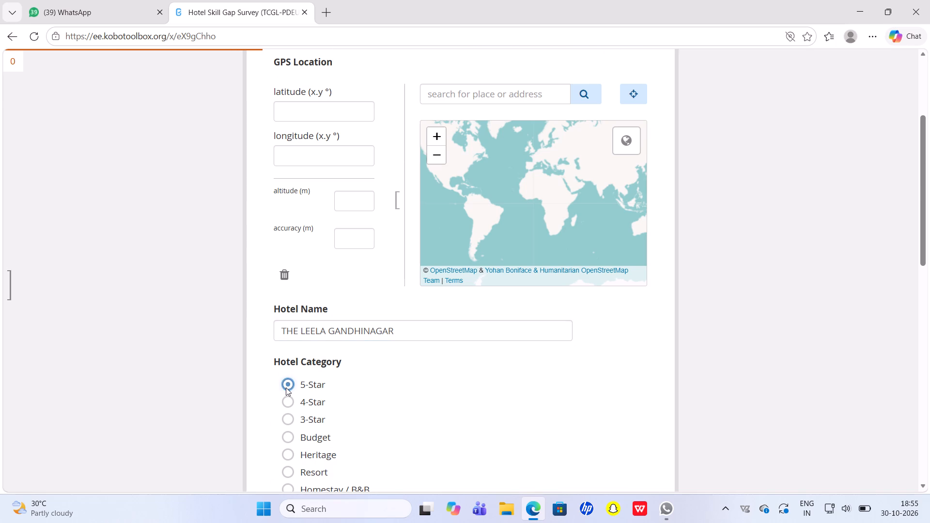
pyautogui.scroll(-3, 286, 387)
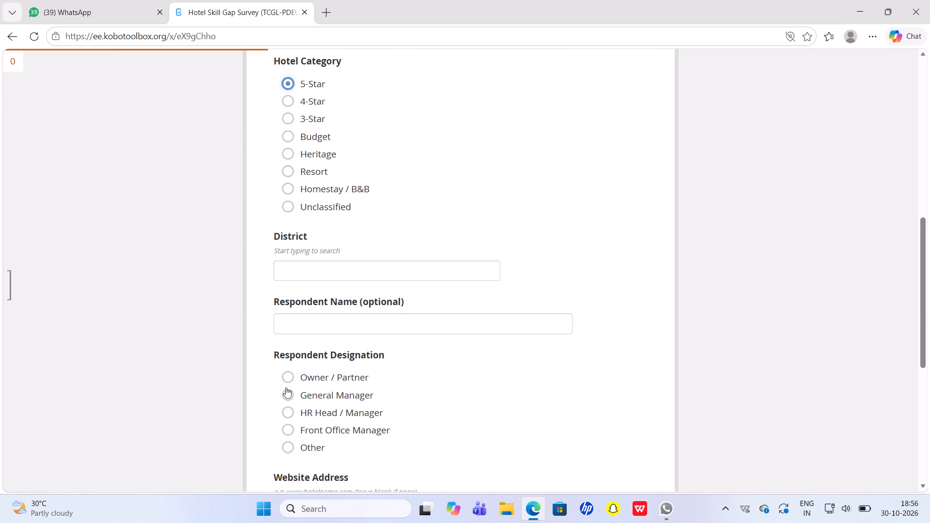
pyautogui.scroll(-2, 286, 387)
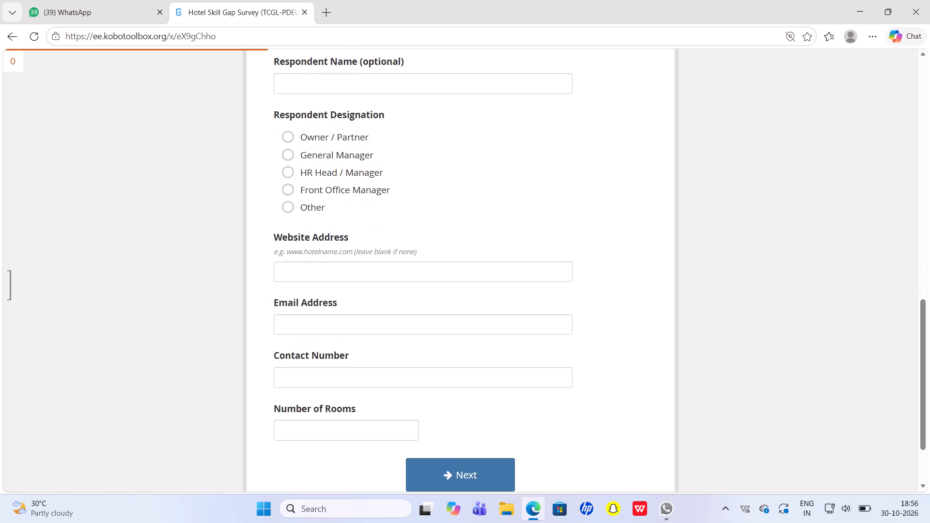
pyautogui.scroll(2, 312, 373)
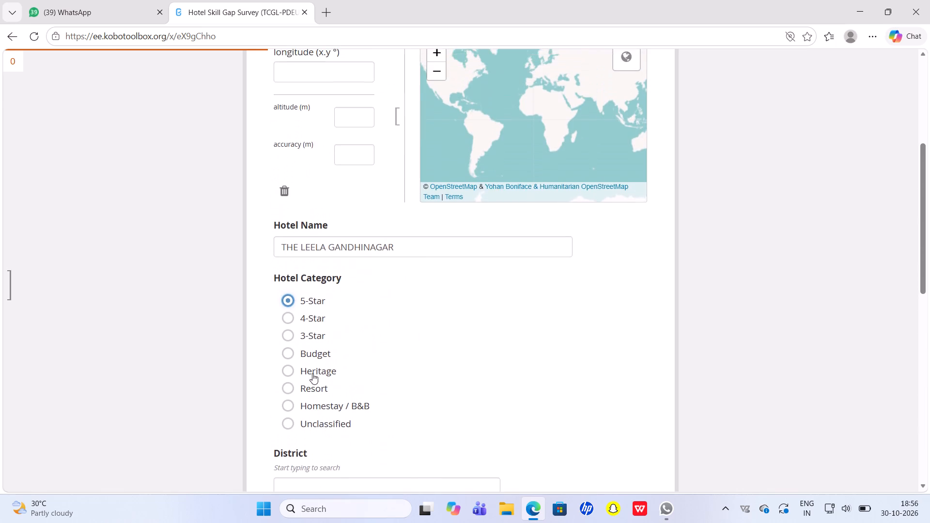
pyautogui.scroll(2, 312, 373)
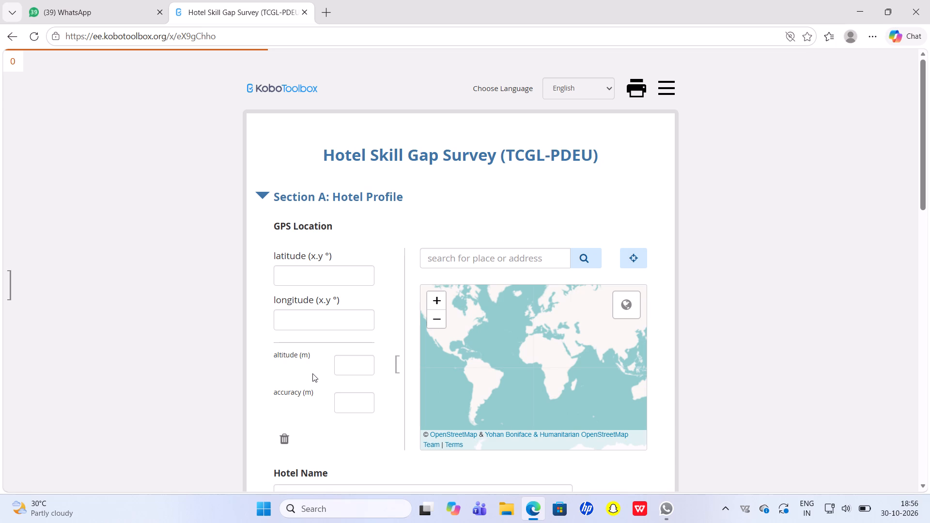
pyautogui.press('2')
pyautogui.click(322, 268)
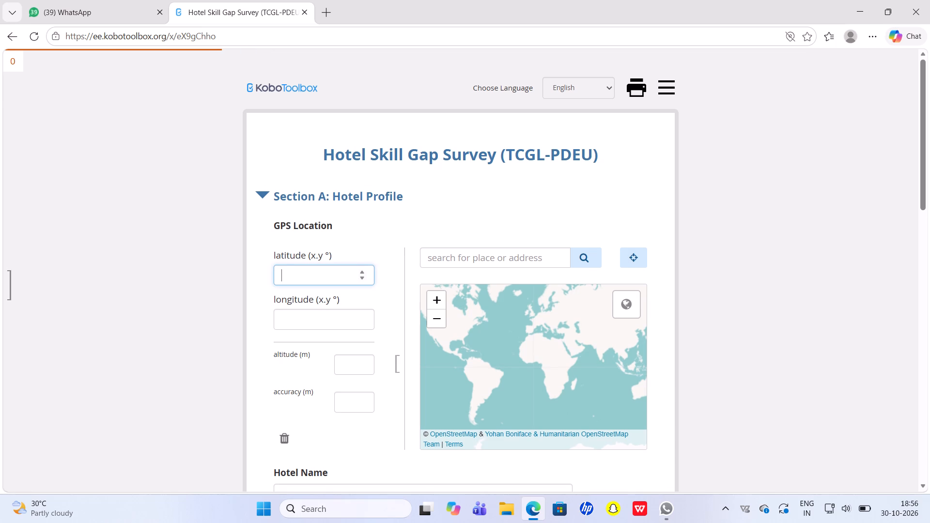
pyautogui.press('2')
pyautogui.write('3.')
pyautogui.write('233')
pyautogui.write('98')
pyautogui.click(302, 324)
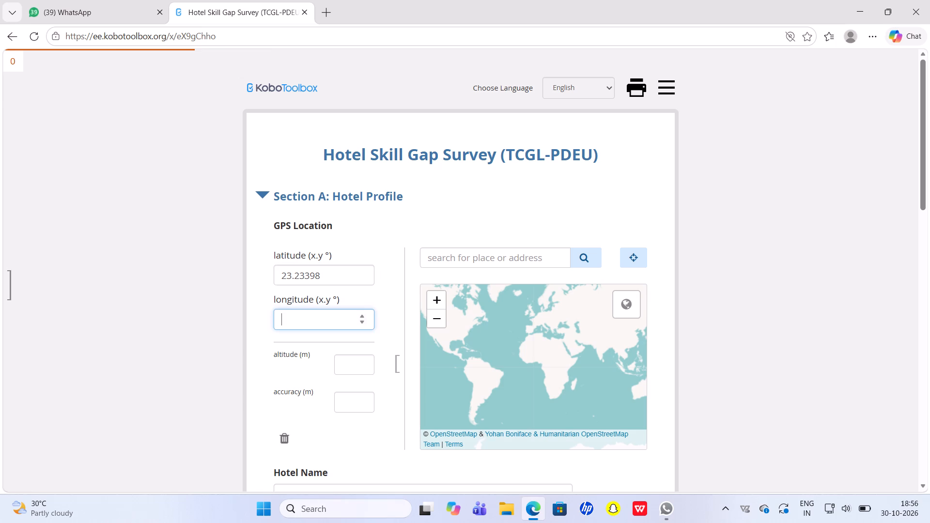
pyautogui.write('72.')
pyautogui.press('6')
pyautogui.write('2929')
# Choose Gandhinagar as the hotel's district.
pyautogui.scroll(-1, 302, 324)
pyautogui.scroll(-3, 341, 364)
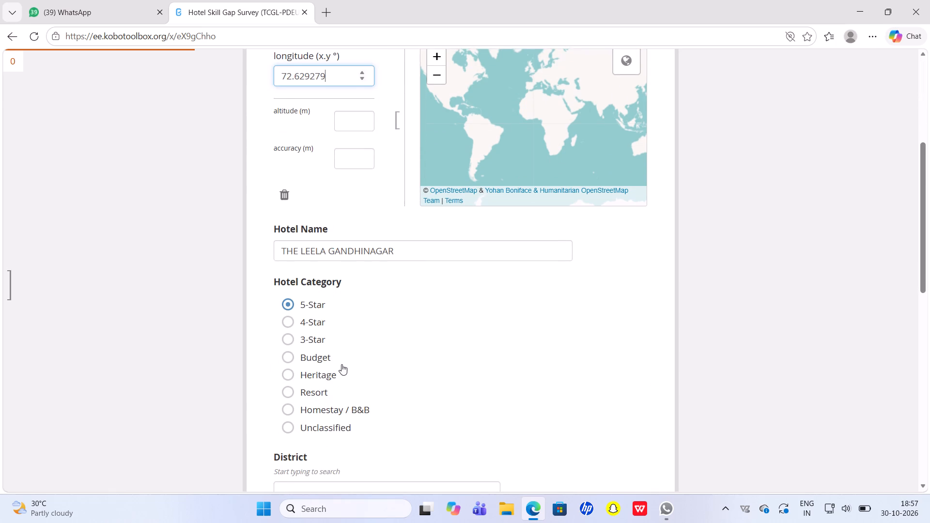
pyautogui.scroll(-3, 341, 364)
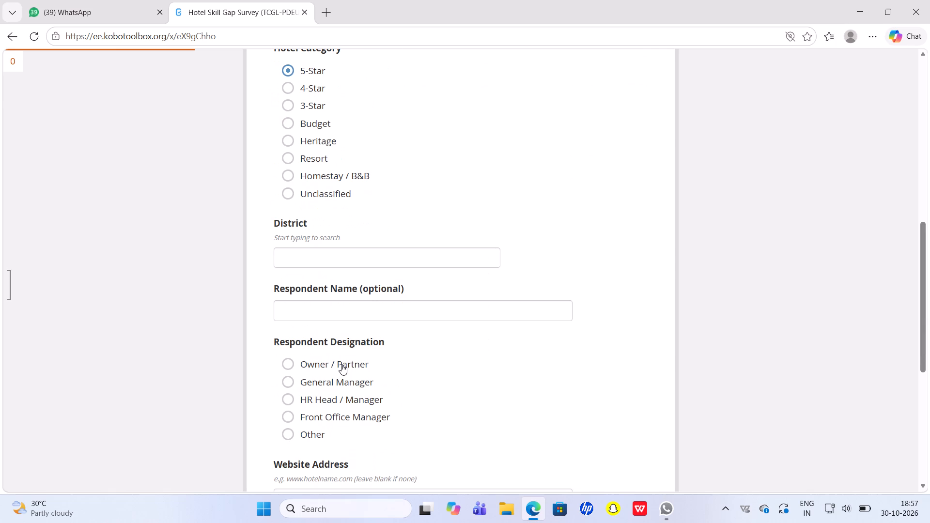
pyautogui.press('g')
pyautogui.scroll(-1, 341, 364)
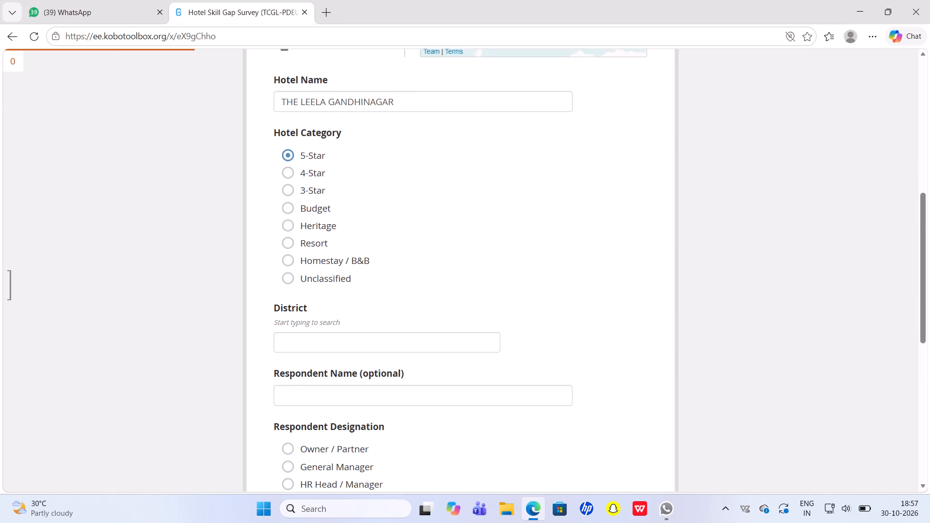
pyautogui.scroll(-1, 341, 364)
pyautogui.click(320, 315)
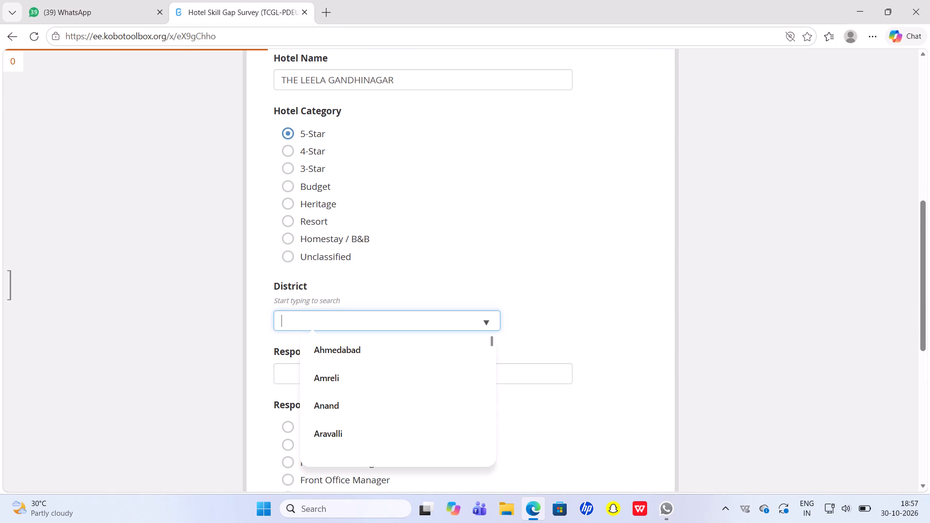
pyautogui.scroll(-3, 328, 421)
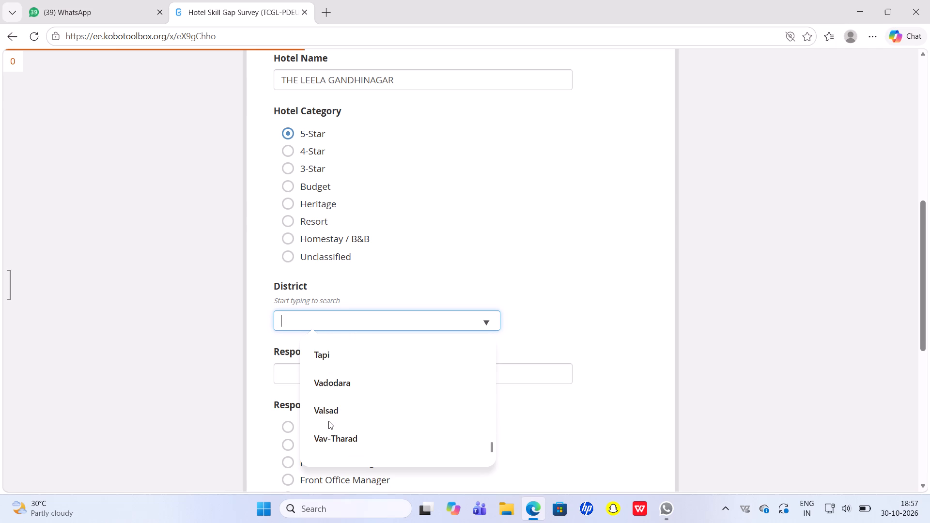
pyautogui.scroll(-1, 328, 421)
pyautogui.scroll(1, 328, 421)
pyautogui.click(334, 413)
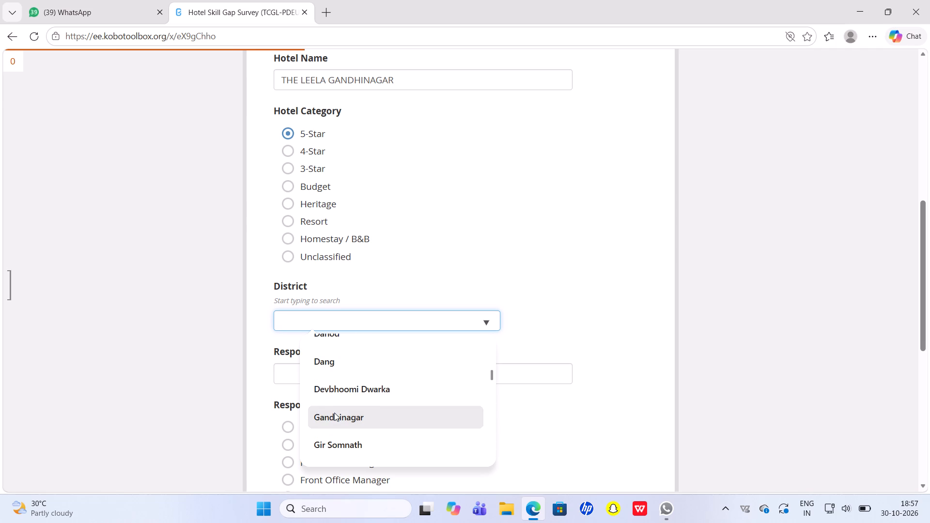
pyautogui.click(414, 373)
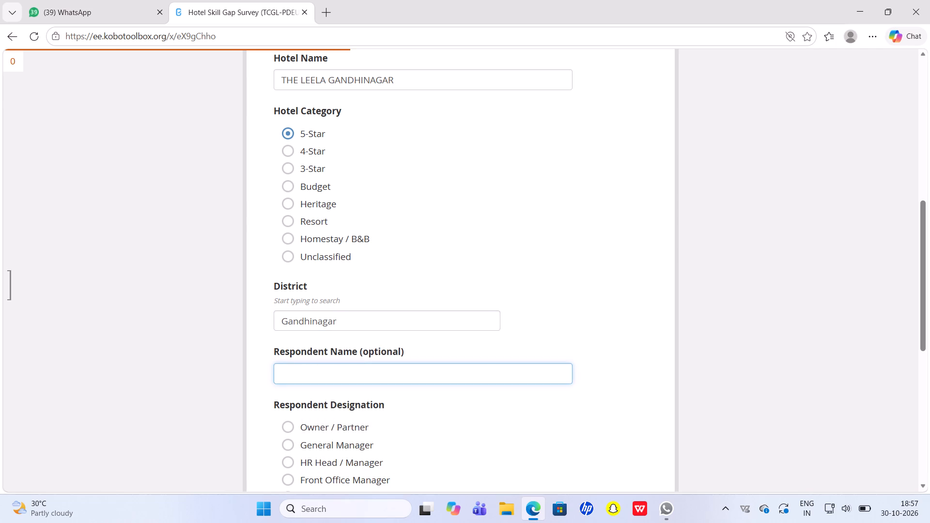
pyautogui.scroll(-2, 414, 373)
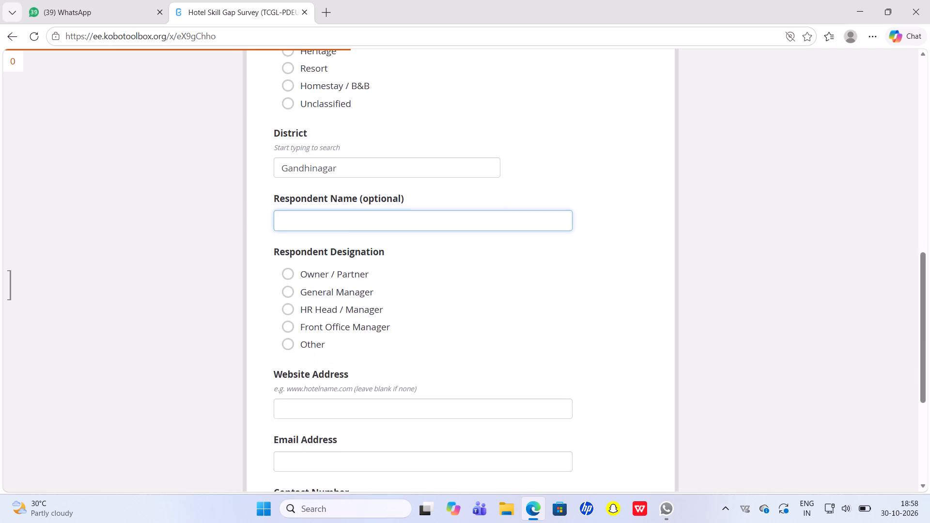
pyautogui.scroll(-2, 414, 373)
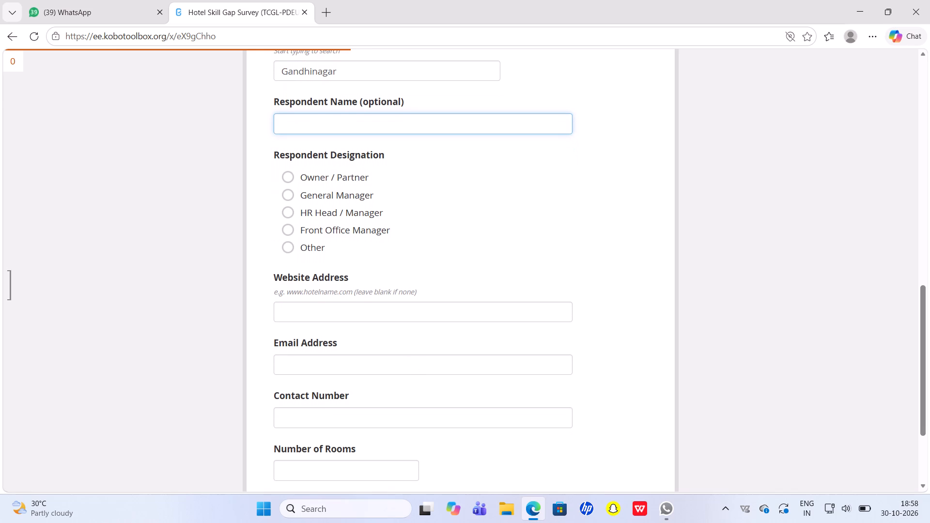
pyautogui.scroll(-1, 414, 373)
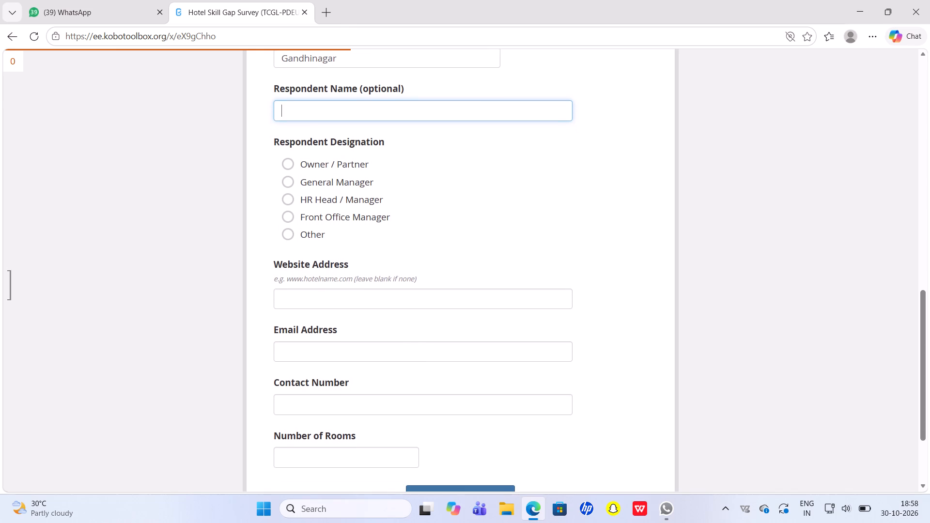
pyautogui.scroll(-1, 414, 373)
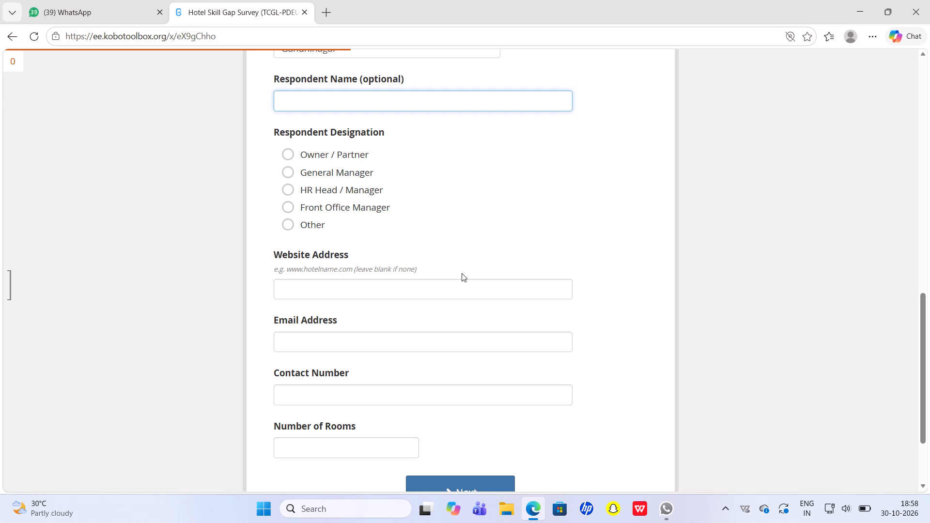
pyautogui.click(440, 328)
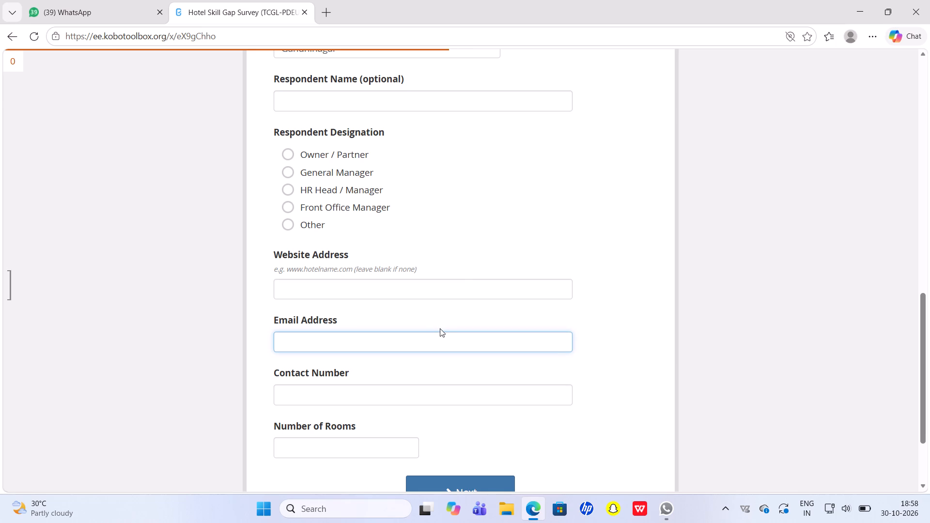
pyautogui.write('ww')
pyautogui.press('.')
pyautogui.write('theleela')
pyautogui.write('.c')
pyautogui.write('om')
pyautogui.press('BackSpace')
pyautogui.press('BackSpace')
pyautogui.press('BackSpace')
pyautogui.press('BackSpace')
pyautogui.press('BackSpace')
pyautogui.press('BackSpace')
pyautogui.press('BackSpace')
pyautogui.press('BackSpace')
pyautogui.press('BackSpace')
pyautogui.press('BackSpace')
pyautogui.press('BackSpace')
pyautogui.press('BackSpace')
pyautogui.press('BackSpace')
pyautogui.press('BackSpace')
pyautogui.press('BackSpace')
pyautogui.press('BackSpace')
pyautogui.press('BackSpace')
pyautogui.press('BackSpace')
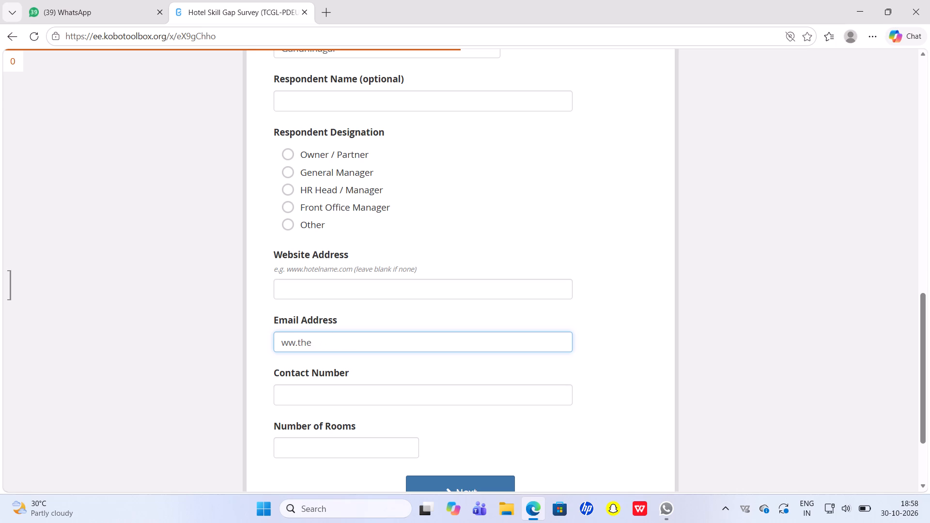
pyautogui.click(463, 287)
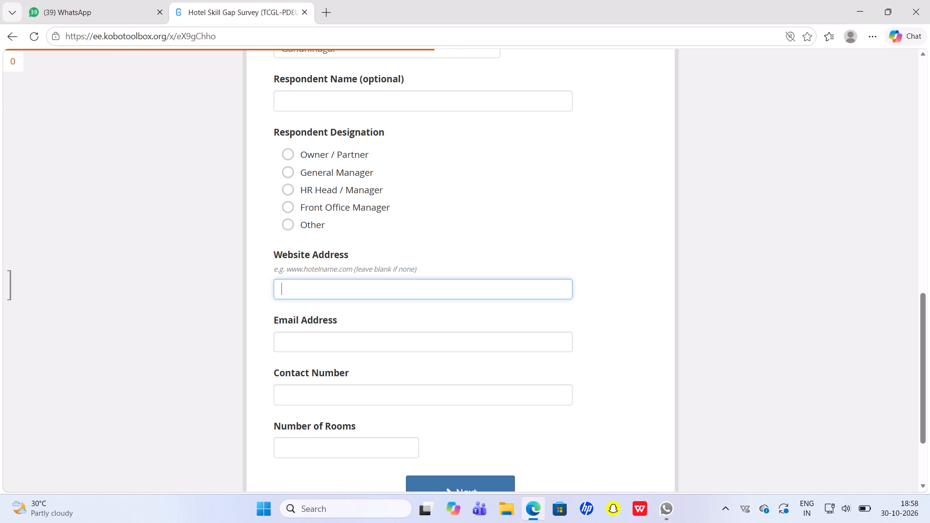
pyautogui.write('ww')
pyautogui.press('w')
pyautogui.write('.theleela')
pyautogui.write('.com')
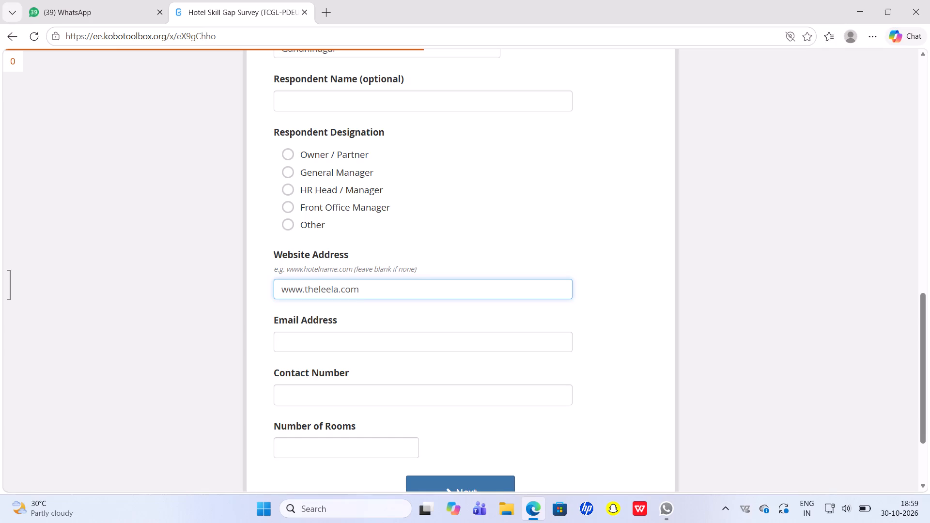
# Fill in the Email Address question with the hotel's reservations e-mail address on its website domain.
pyautogui.click(433, 345)
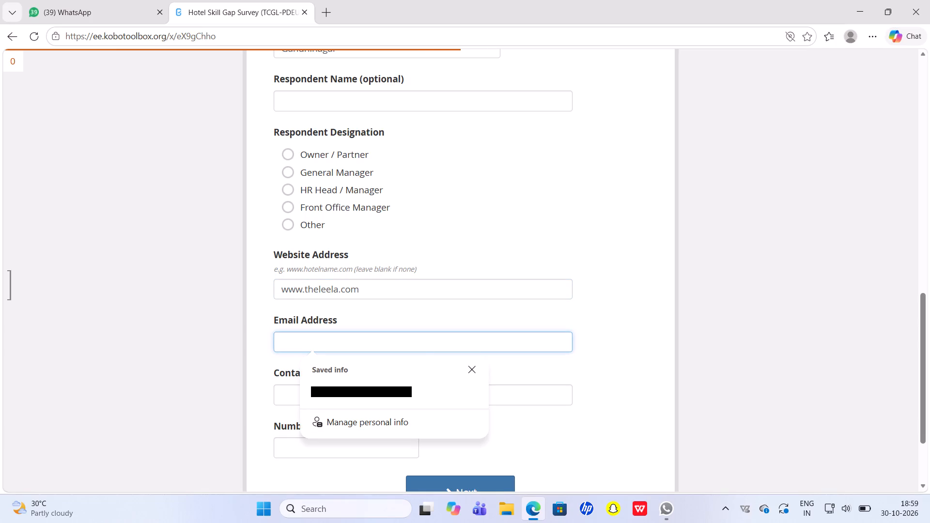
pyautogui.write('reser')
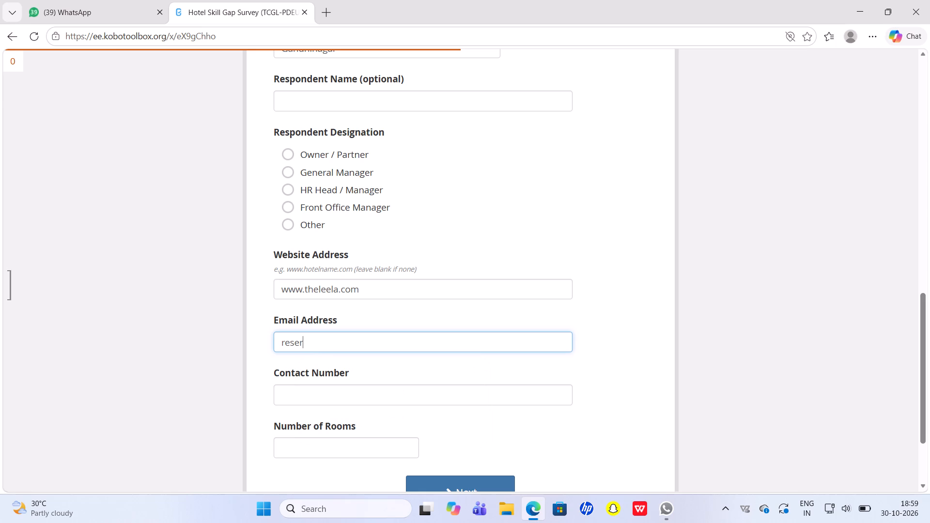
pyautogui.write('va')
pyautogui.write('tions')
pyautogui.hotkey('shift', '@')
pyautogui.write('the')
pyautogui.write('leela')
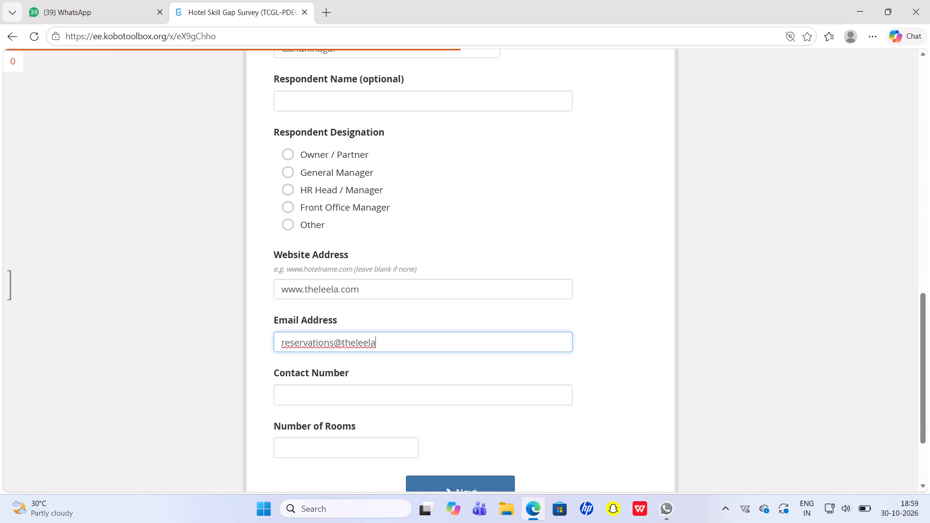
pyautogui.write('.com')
pyautogui.scroll(-1, 433, 345)
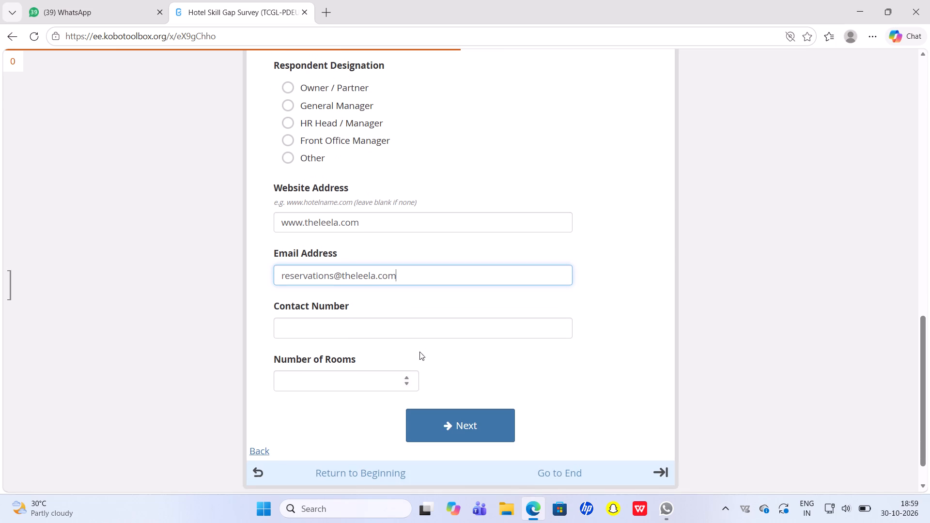
pyautogui.click(406, 339)
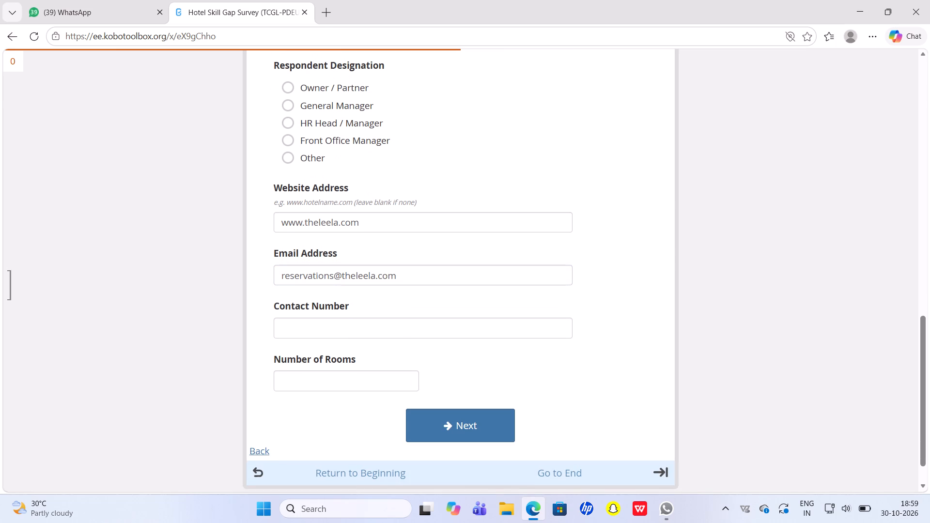
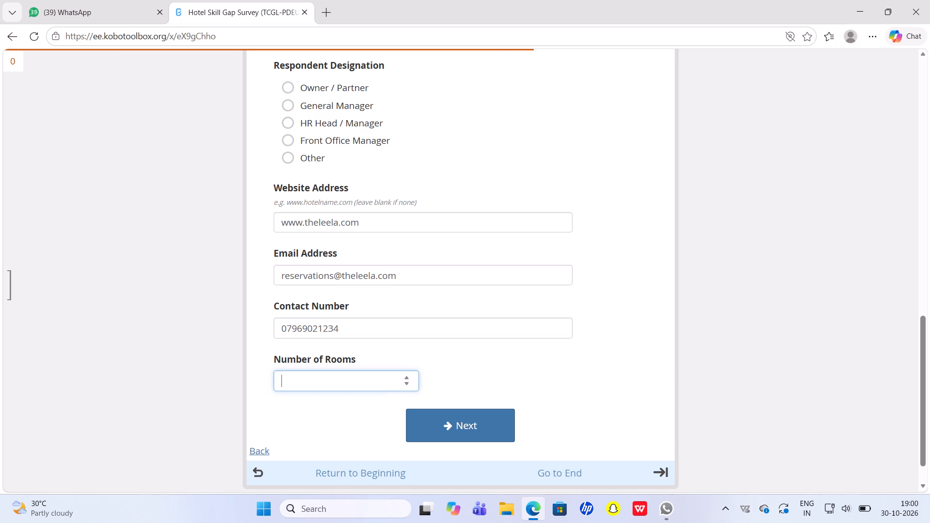
# Enter 318 as the hotel's number of rooms in the Hotel Profile section.
pyautogui.write('31')
pyautogui.press('8')
pyautogui.scroll(2, 376, 379)
pyautogui.press('BackSpace')
pyautogui.press('BackSpace')
pyautogui.press('1')
pyautogui.press('8')
pyautogui.scroll(3, 531, 160)
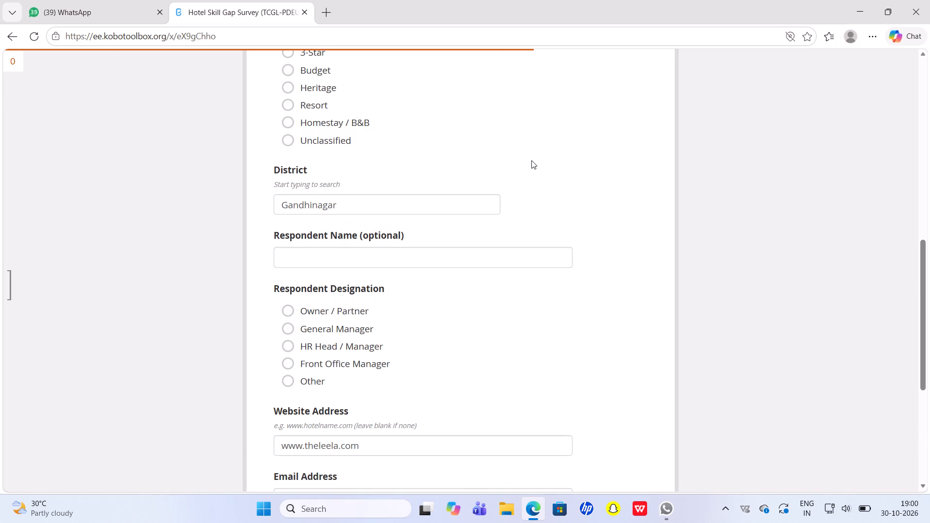
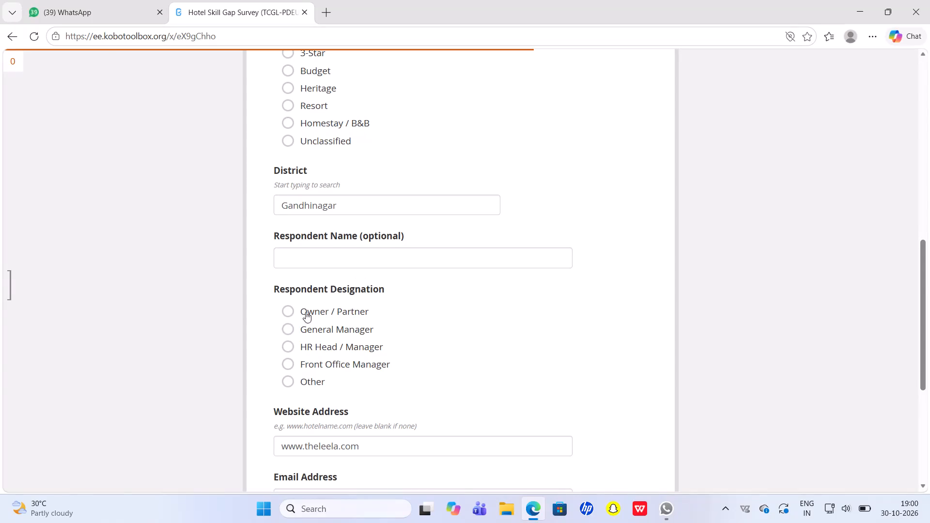
# Set the respondent designation to General Manager and enter the respondent's name in the hotel profile.
pyautogui.click(285, 331)
pyautogui.click(323, 255)
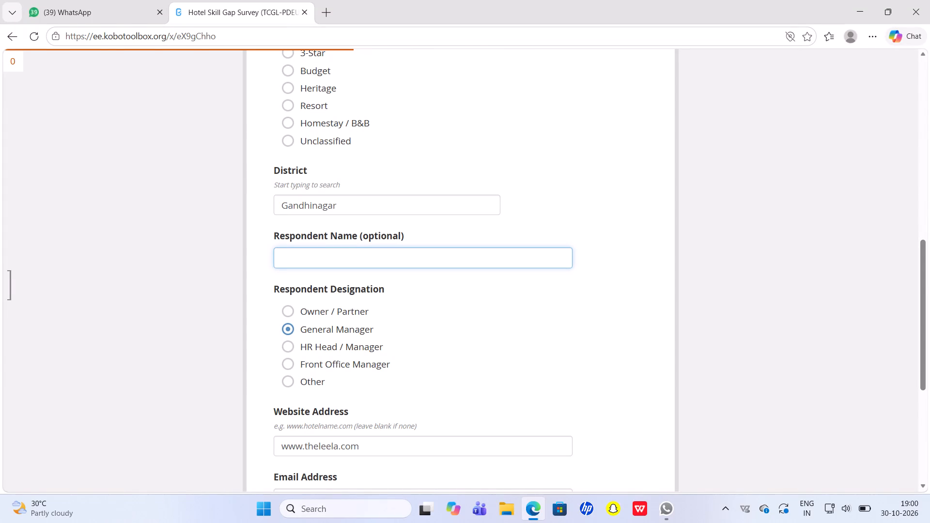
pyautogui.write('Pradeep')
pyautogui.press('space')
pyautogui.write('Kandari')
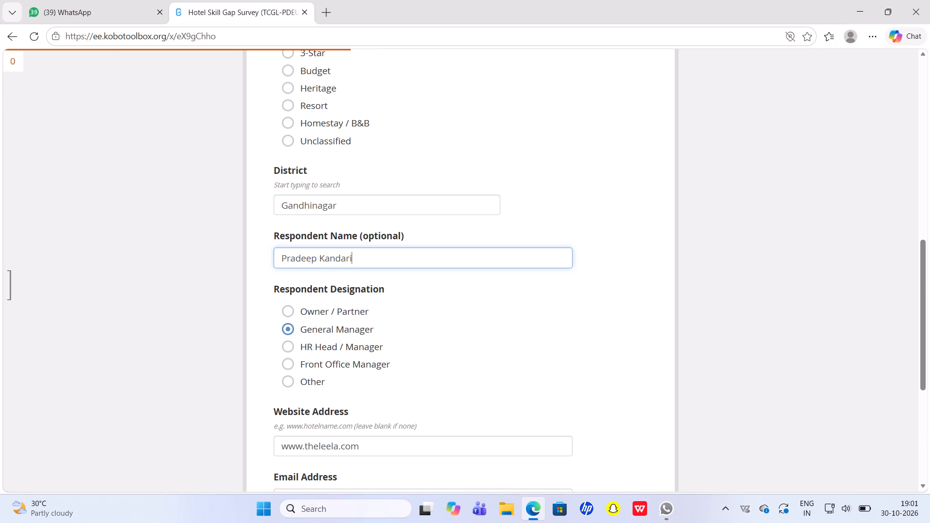
# Review the completed hotel profile answers and advance the survey to Section B: Seasonal Occupancy.
pyautogui.scroll(6, 323, 255)
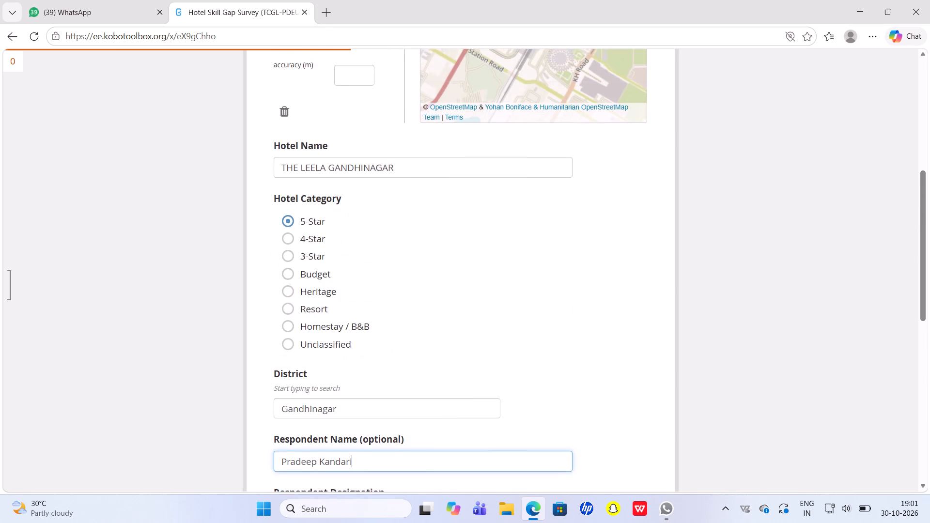
pyautogui.scroll(-1, 323, 255)
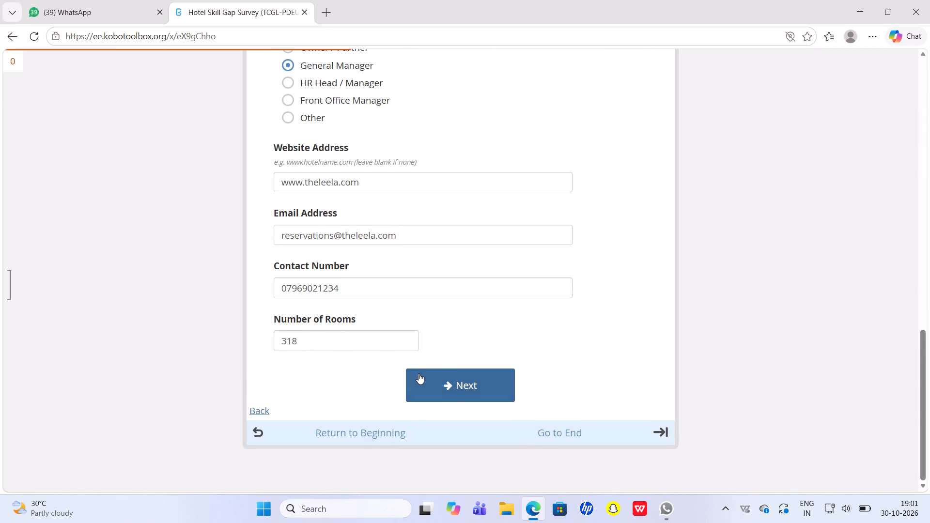
pyautogui.click(427, 385)
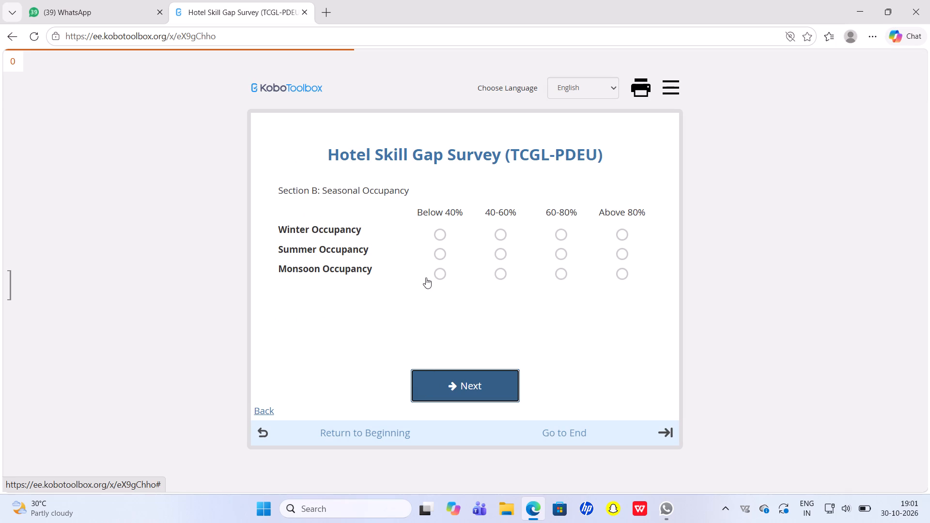
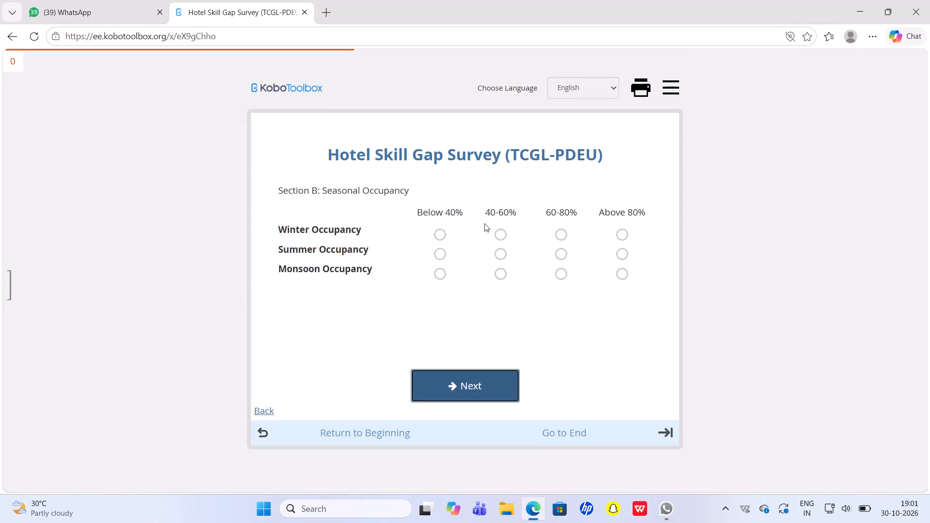
# Set Winter Occupancy to 60-80% and both Summer and Monsoon Occupancy to 40-60%, and advance to Section C.
pyautogui.click(562, 234)
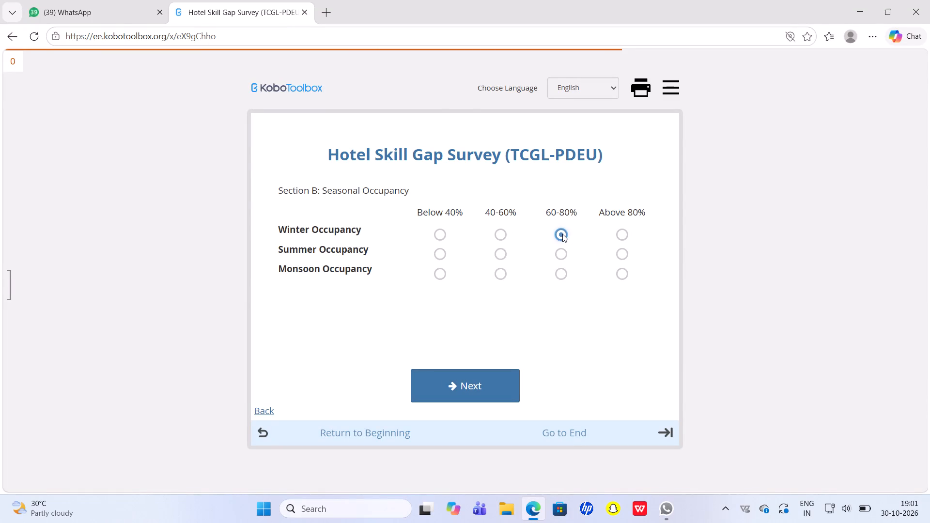
pyautogui.click(507, 251)
pyautogui.click(498, 270)
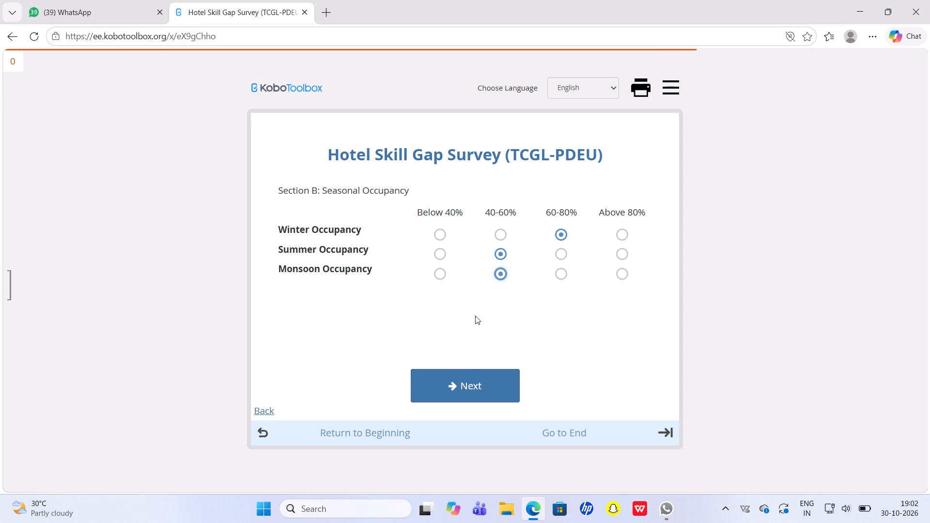
pyautogui.click(468, 382)
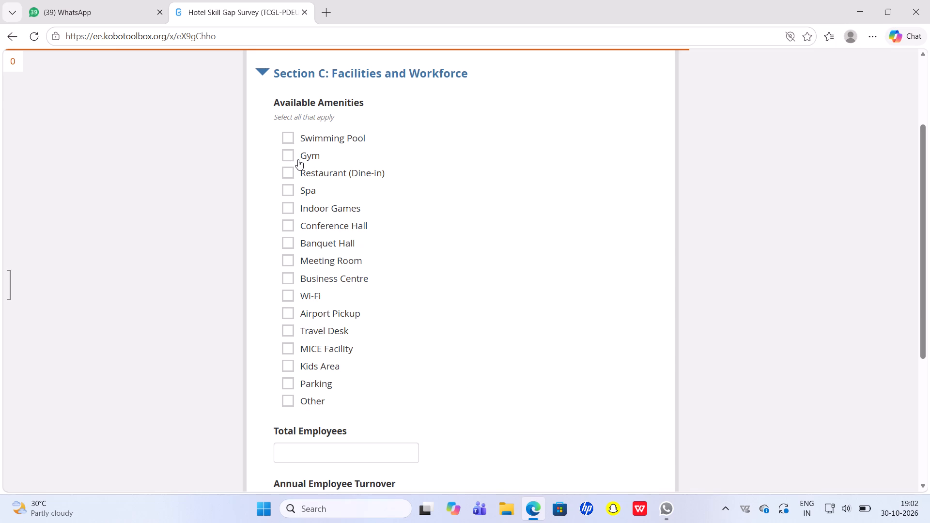
# Mark the hotel's available amenities in Section C, including Swimming Pool and Gym.
pyautogui.click(292, 136)
pyautogui.click(285, 154)
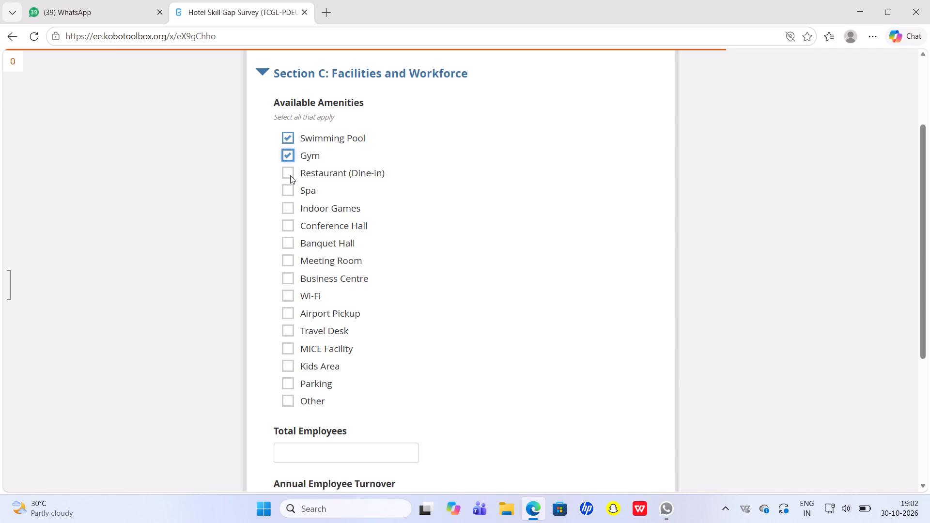
# Mark Restaurant (Dine-in), Spa, Conference Hall, Banquet Hall, Meeting Room, Business Centre, Wi-Fi, Airport Pickup, Travel Desk and MICE Facility as available amenities.
pyautogui.click(290, 175)
pyautogui.click(288, 188)
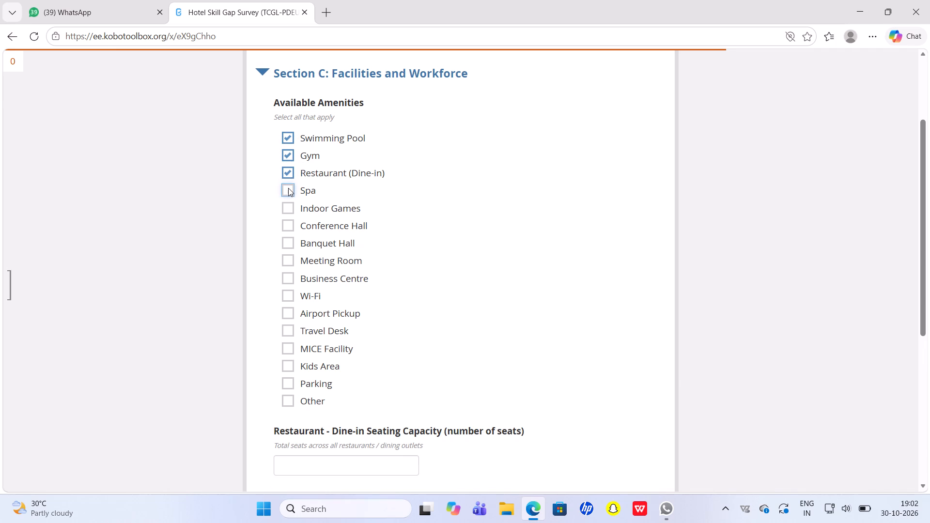
pyautogui.click(289, 226)
pyautogui.click(289, 239)
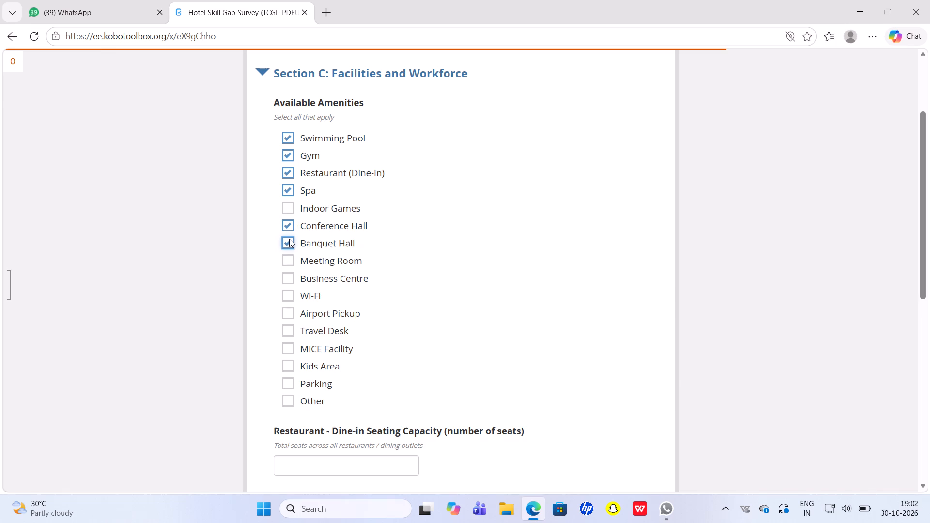
pyautogui.click(288, 260)
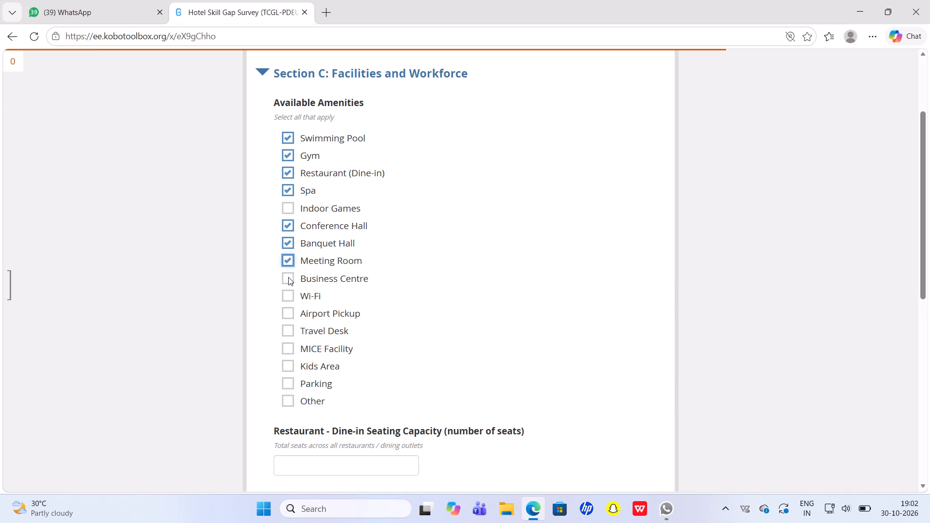
pyautogui.moveTo(288, 277); pyautogui.dragTo(285, 305)
pyautogui.click(290, 272)
pyautogui.click(286, 295)
pyautogui.click(287, 314)
pyautogui.click(289, 337)
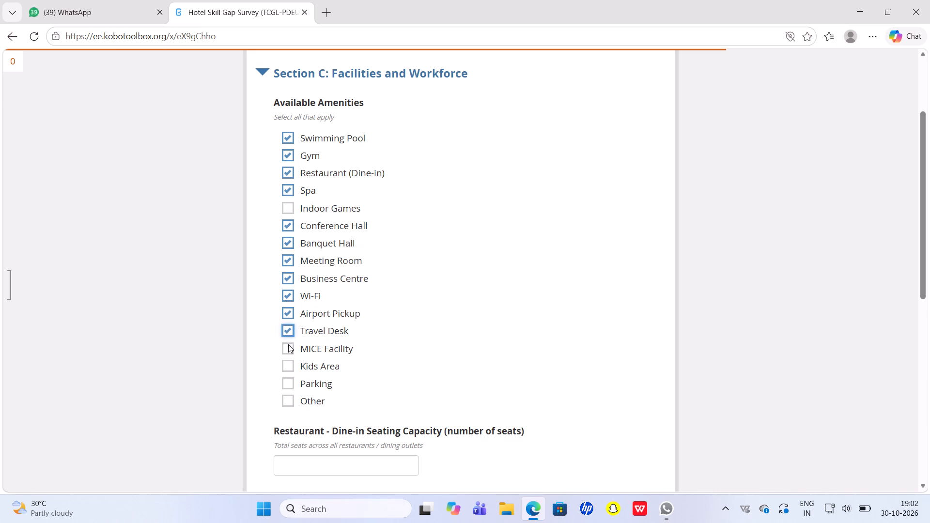
pyautogui.click(288, 344)
# Review the remaining Section C questions on restaurant, banquet and conference capacities, total employees and annual employee turnover.
pyautogui.scroll(-3, 288, 344)
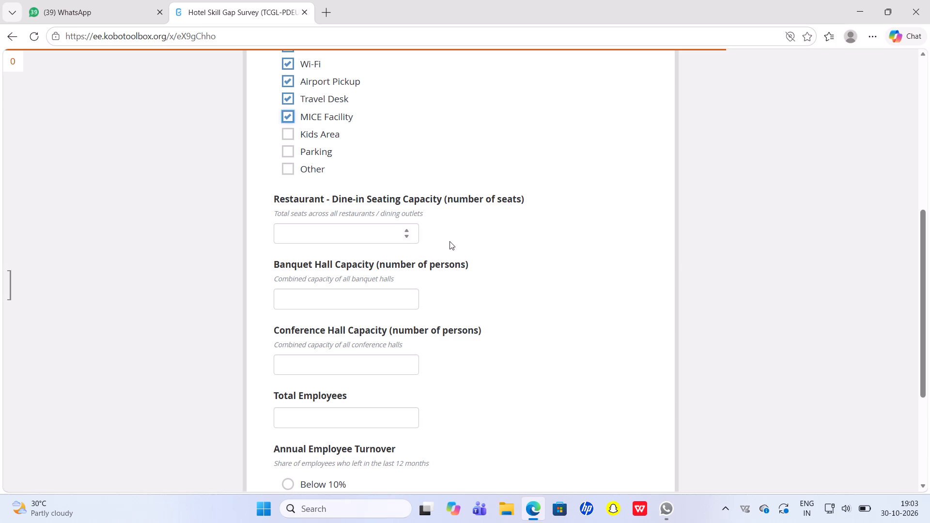
pyautogui.scroll(-1, 449, 241)
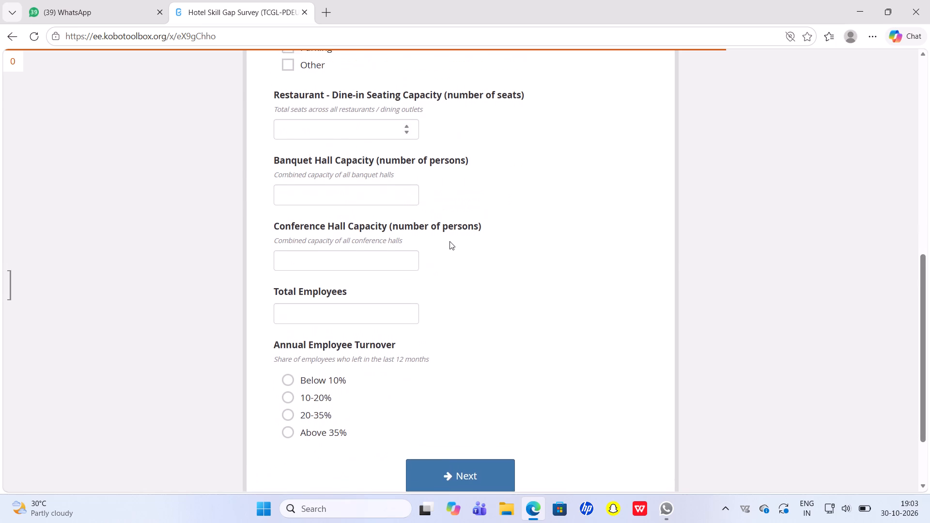
pyautogui.scroll(-1, 449, 241)
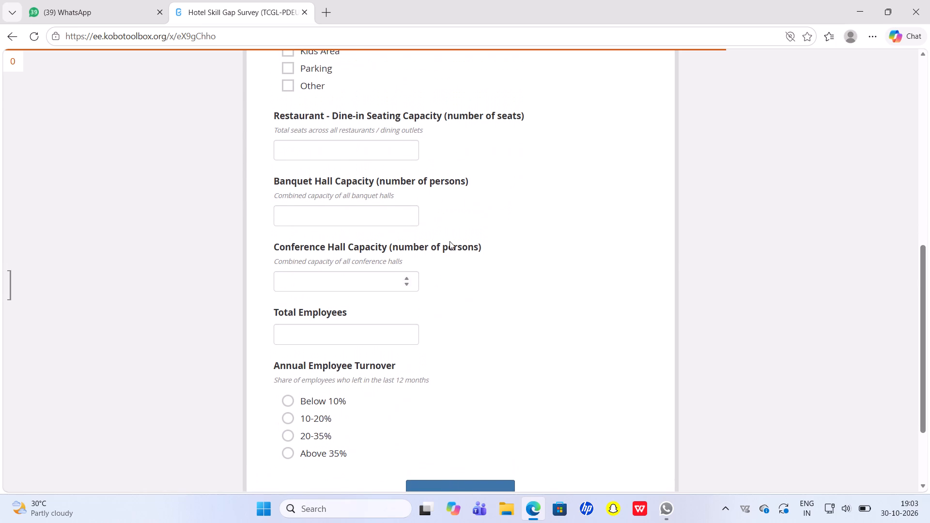
pyautogui.scroll(-1, 449, 241)
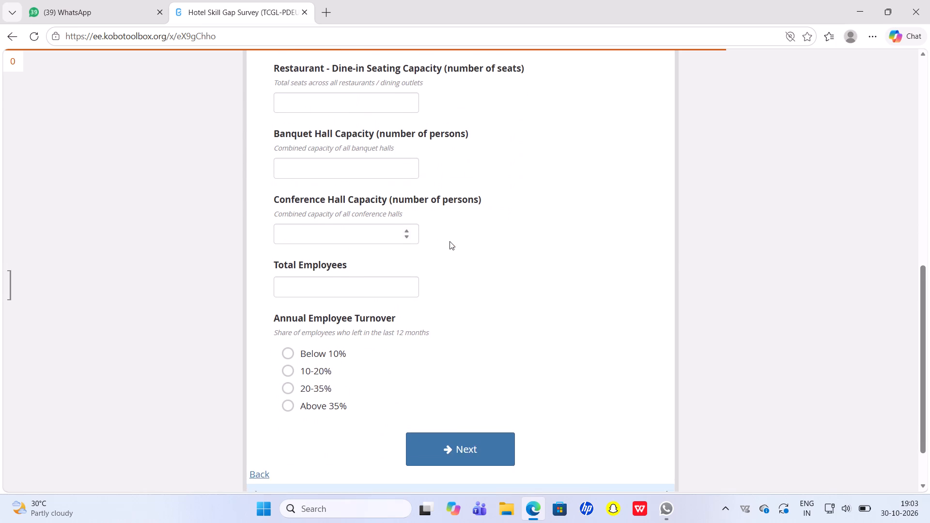
pyautogui.scroll(-1, 449, 241)
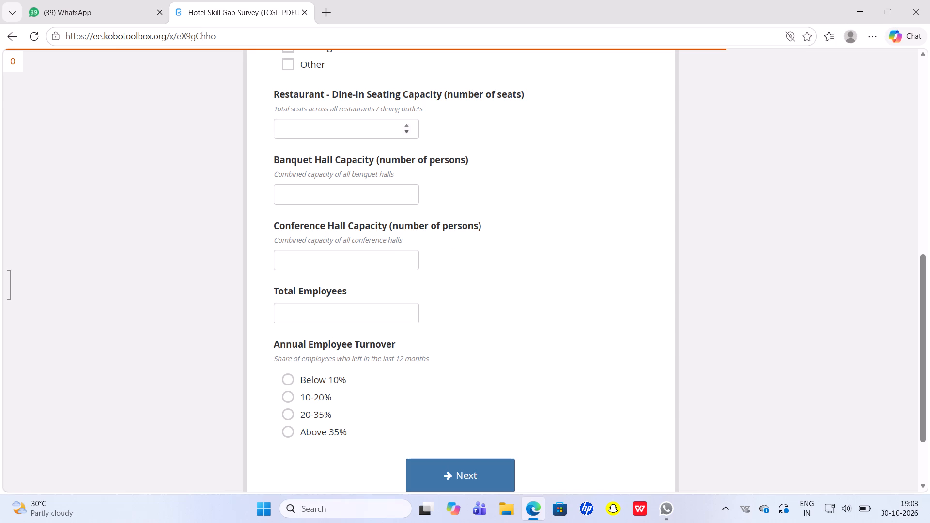
# Enter the capacities: 240 restaurant dine-in seats, 800 persons for banquet halls and 625 persons for conference halls.
pyautogui.click(399, 134)
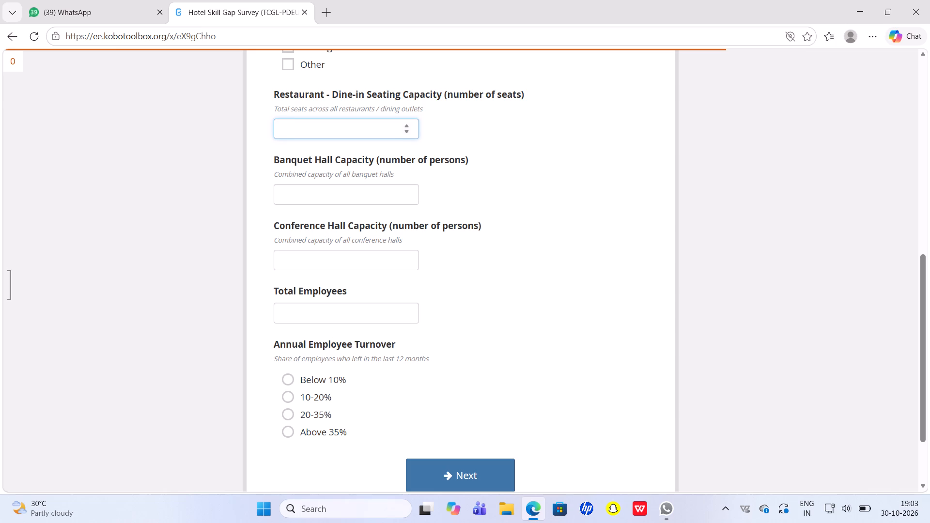
pyautogui.press('2')
pyautogui.write('40')
pyautogui.click(352, 198)
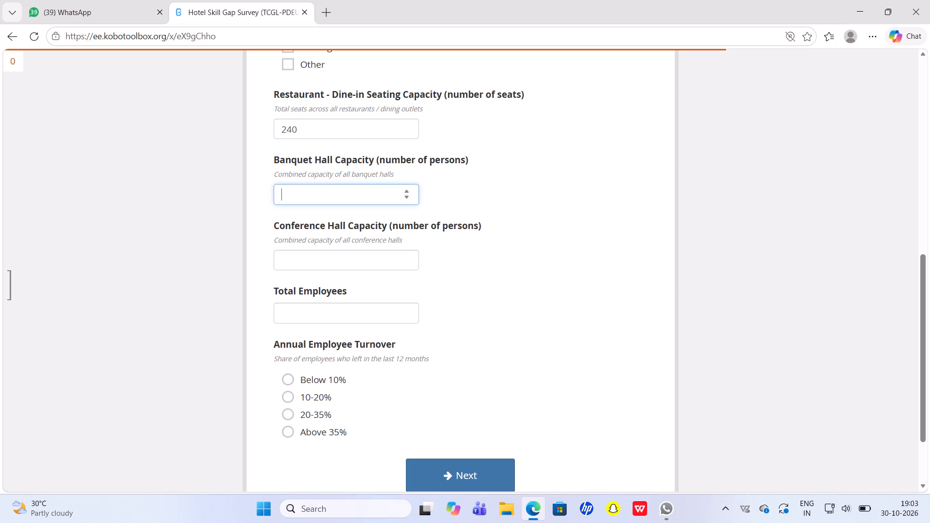
pyautogui.write('800')
pyautogui.click(352, 261)
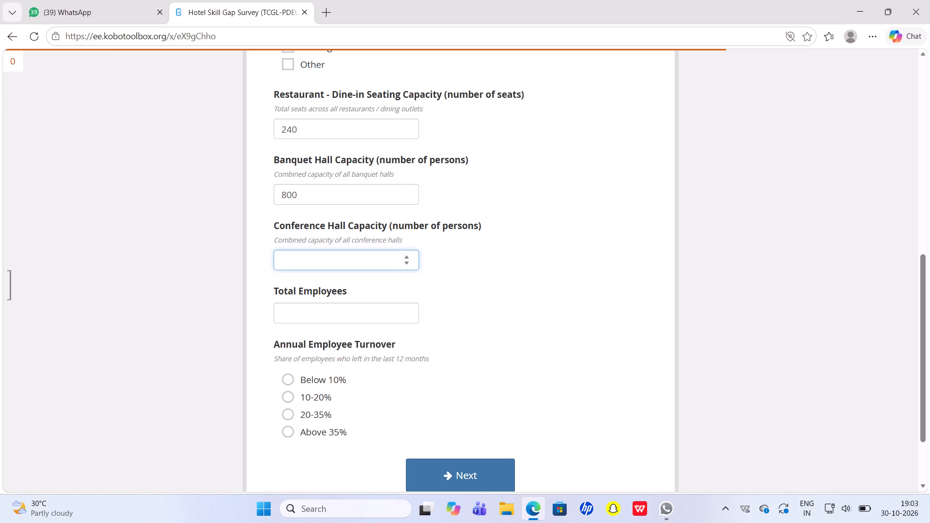
pyautogui.write('625')
# Enter 324 as the Total Employees figure and lower it to 301.
pyautogui.click(342, 307)
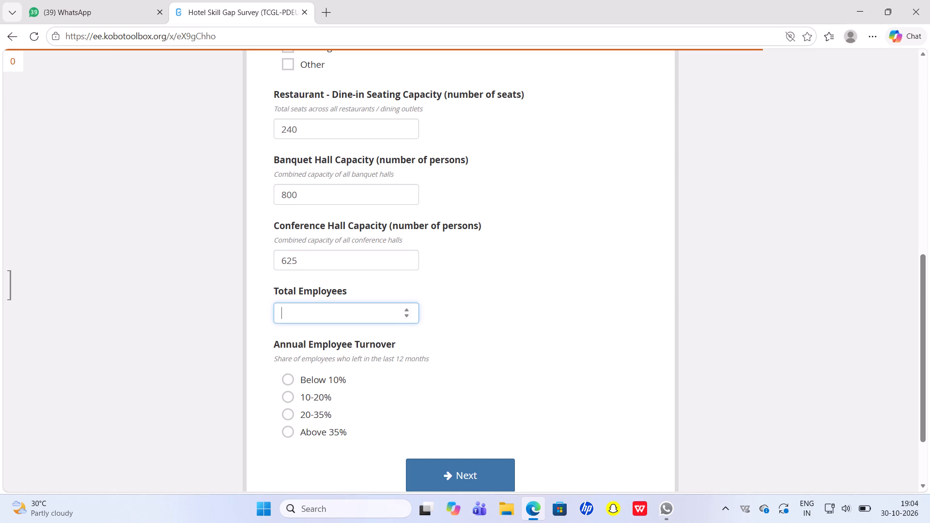
pyautogui.press('3')
pyautogui.write('24')
pyautogui.scroll(-1, 342, 307)
# Set Annual Employee Turnover to 10-20% and advance to Section D: Occupation-wise Skill Gap.
pyautogui.click(282, 398)
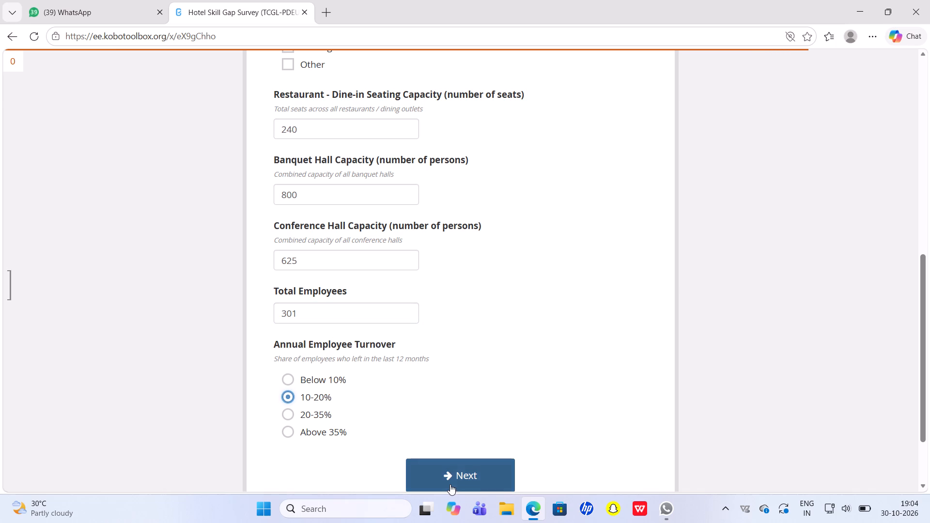
pyautogui.click(450, 484)
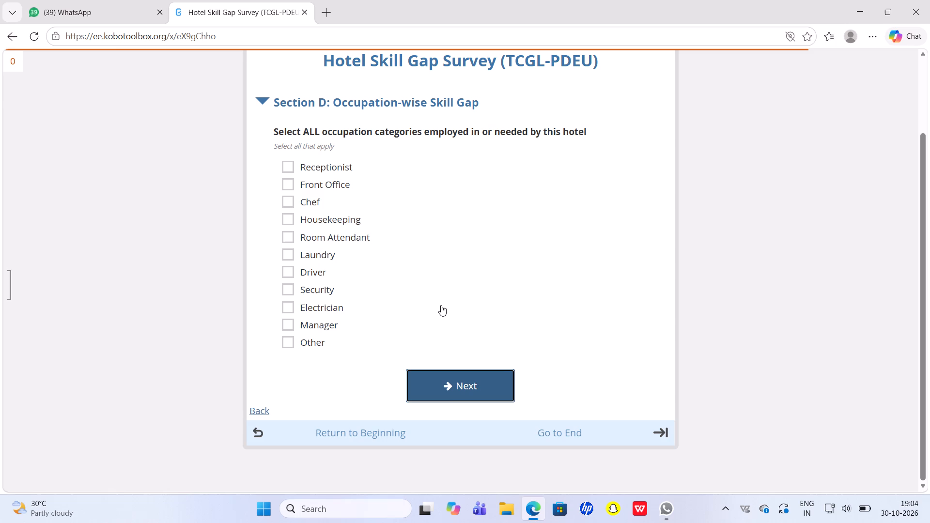
# Select every occupation category from Receptionist through Manager, leaving out Other, and advance to the Receptionist questions.
pyautogui.click(294, 164)
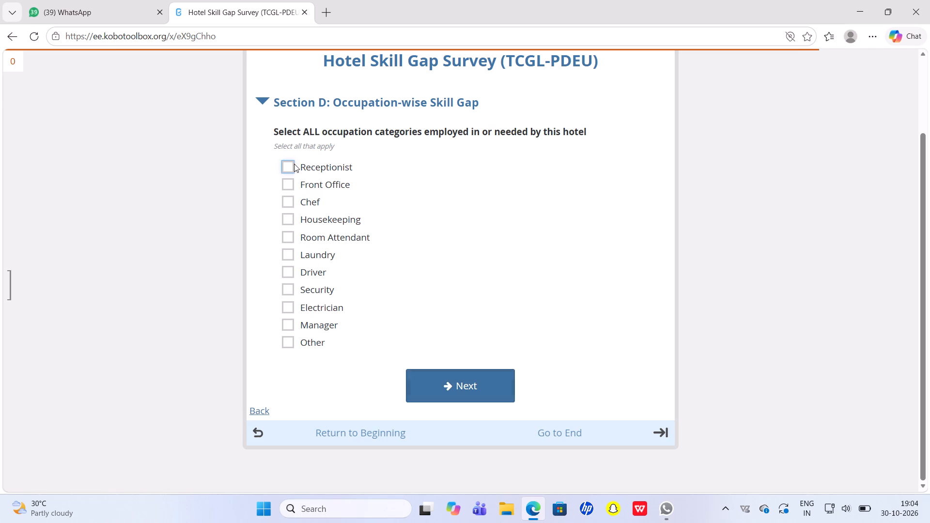
pyautogui.click(286, 181)
pyautogui.click(290, 199)
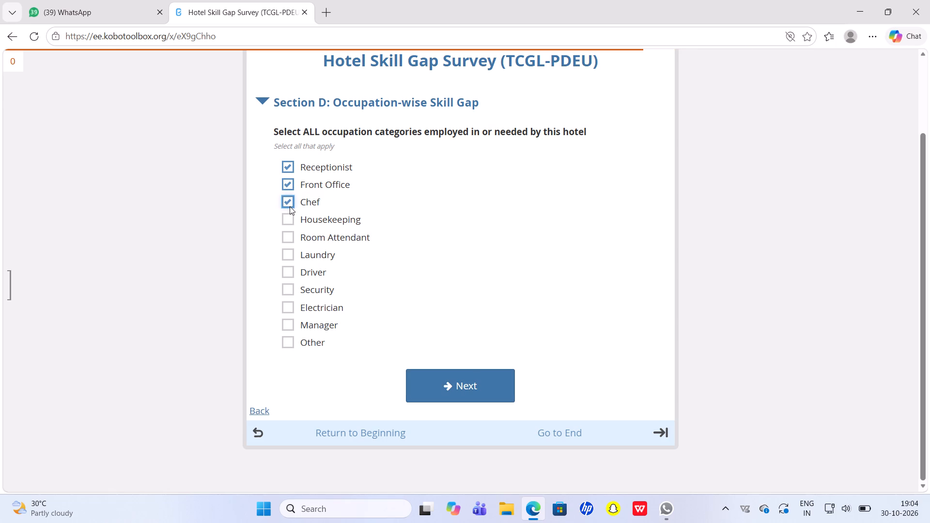
pyautogui.click(290, 220)
pyautogui.click(286, 241)
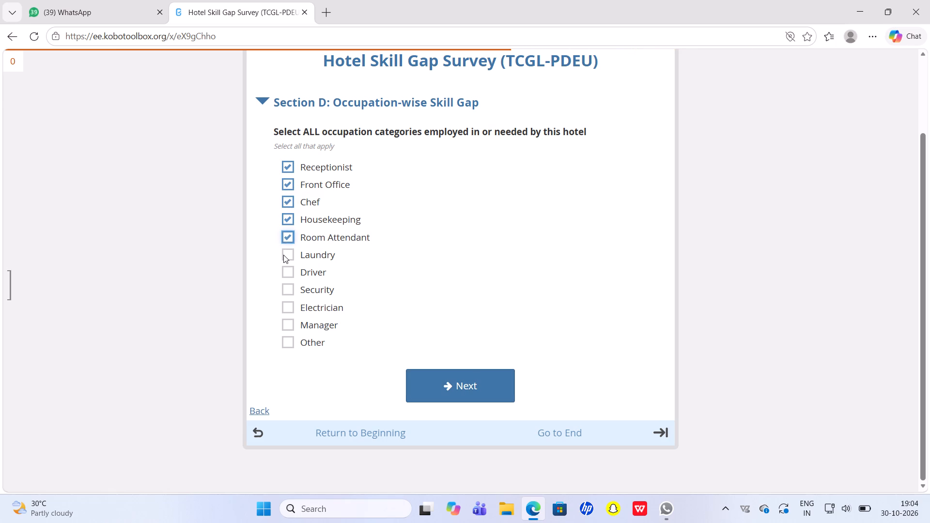
pyautogui.click(283, 256)
pyautogui.click(283, 273)
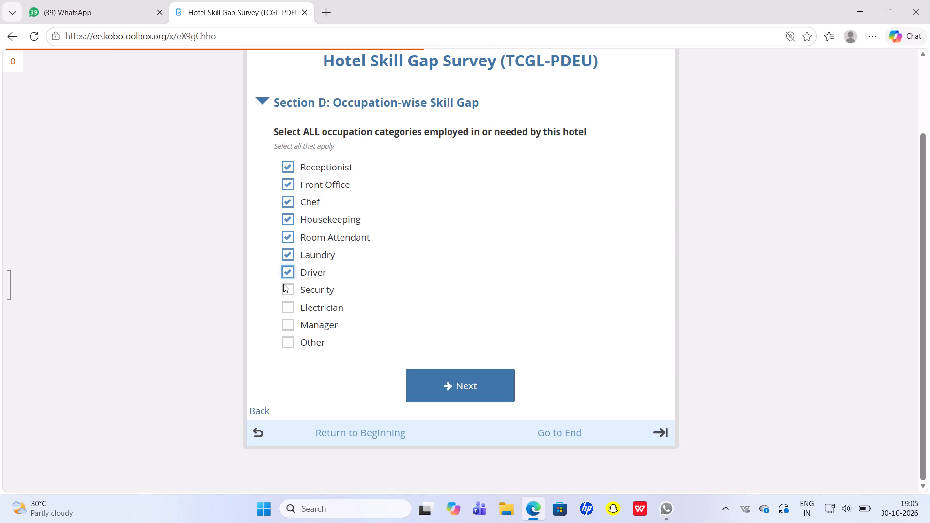
pyautogui.click(283, 288)
pyautogui.moveTo(289, 306); pyautogui.dragTo(287, 320)
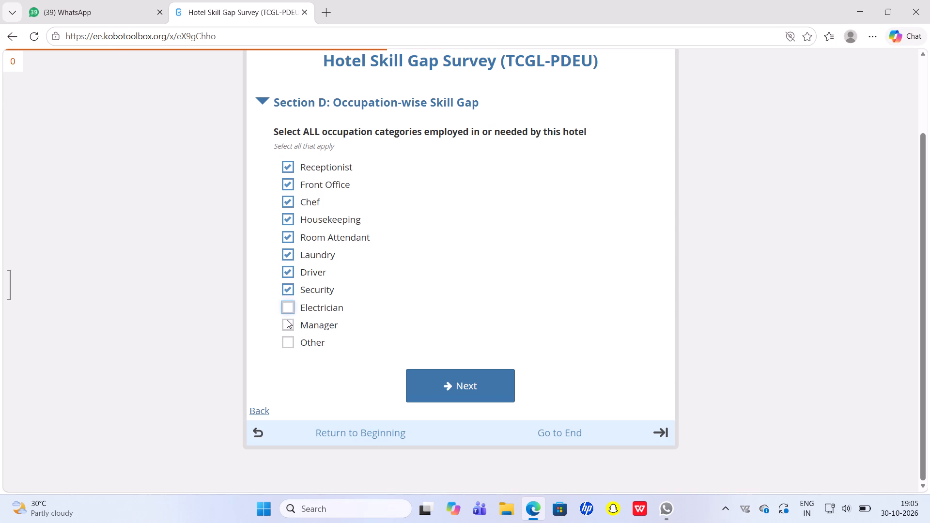
pyautogui.click(287, 320)
pyautogui.click(288, 304)
pyautogui.click(449, 386)
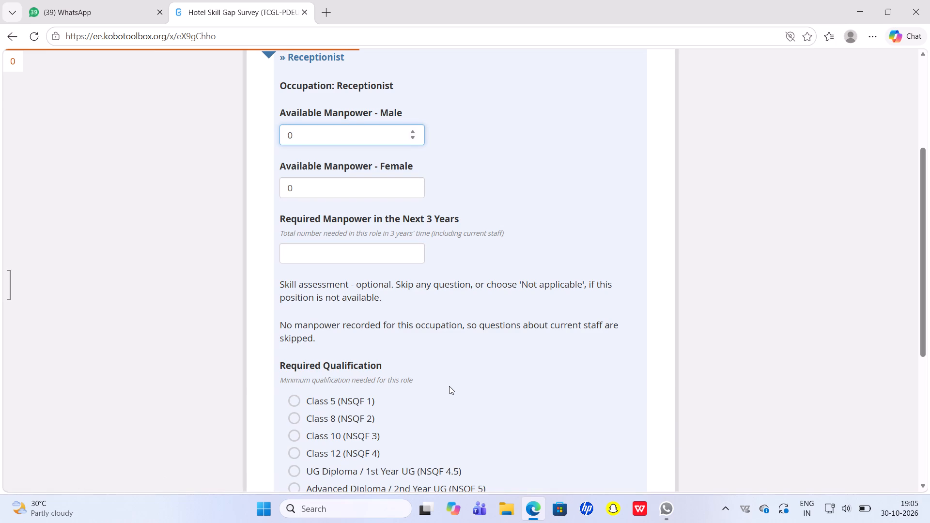
# Examine the Receptionist questions on available manpower, required manpower and required qualification.
pyautogui.scroll(-2, 449, 386)
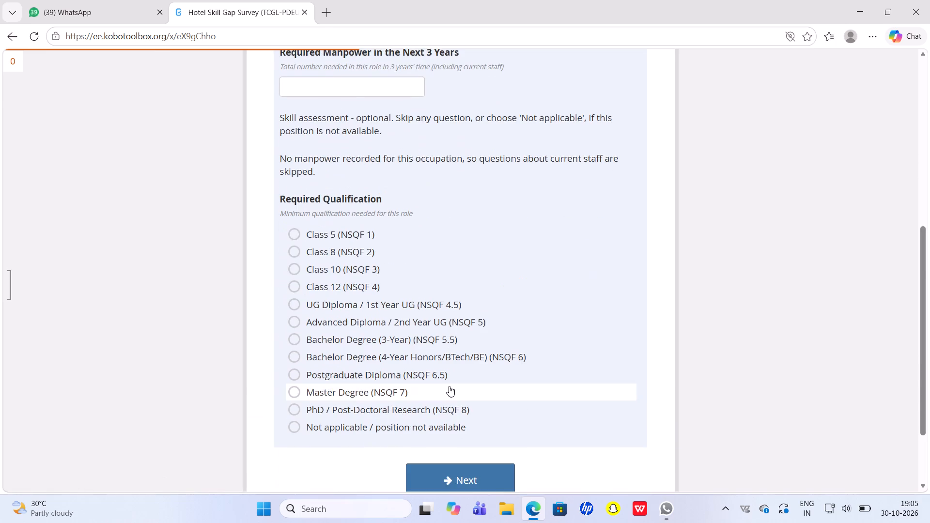
pyautogui.scroll(-2, 449, 386)
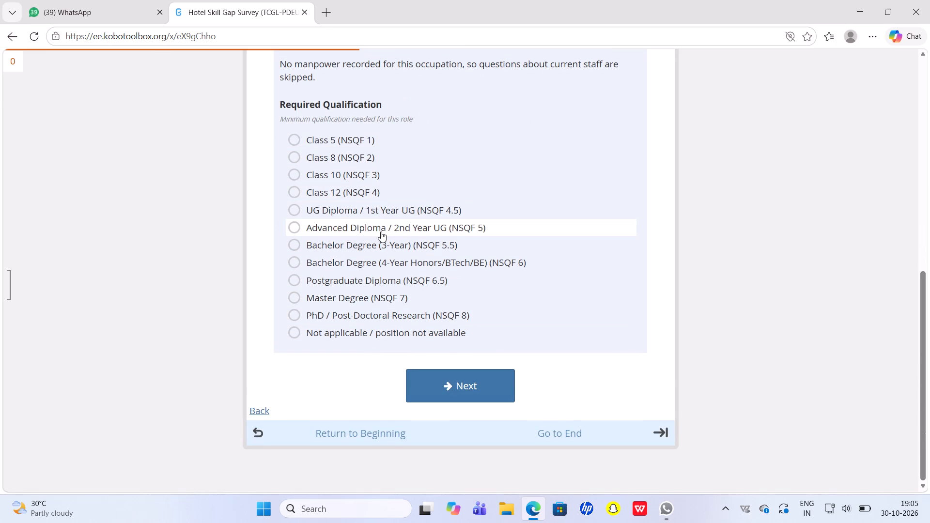
pyautogui.scroll(5, 381, 231)
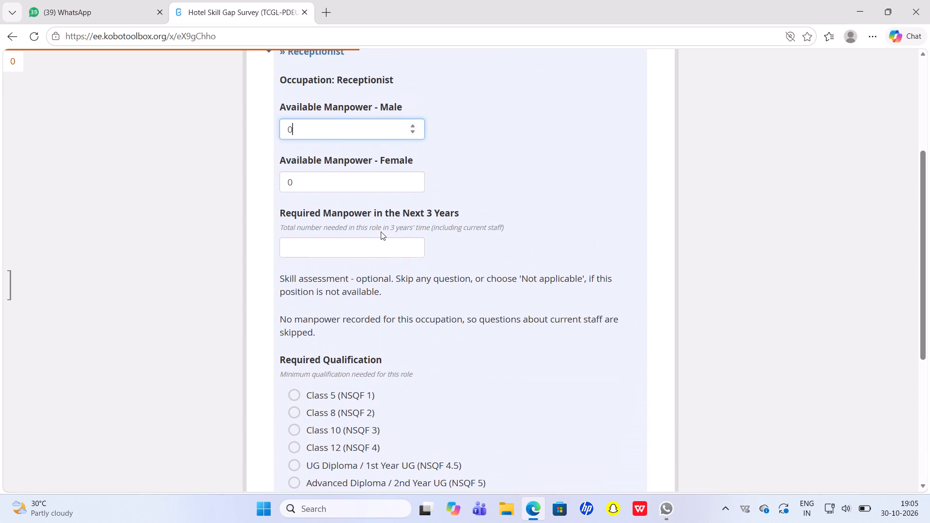
pyautogui.scroll(1, 381, 231)
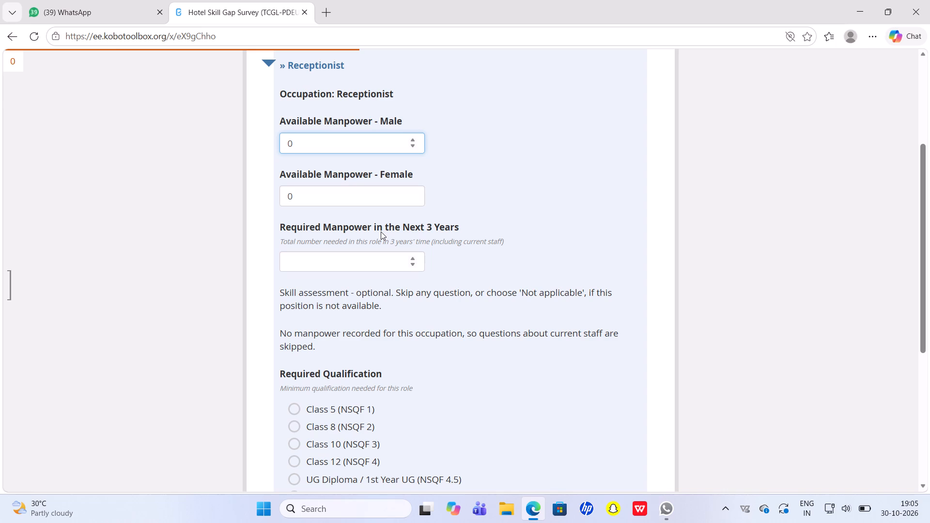
pyautogui.scroll(-2, 381, 231)
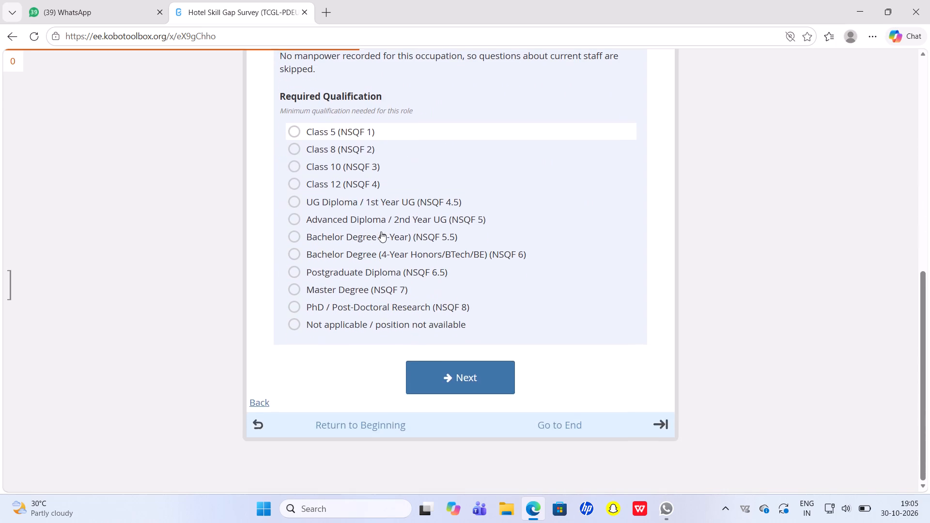
pyautogui.scroll(-1, 381, 231)
pyautogui.scroll(2, 381, 231)
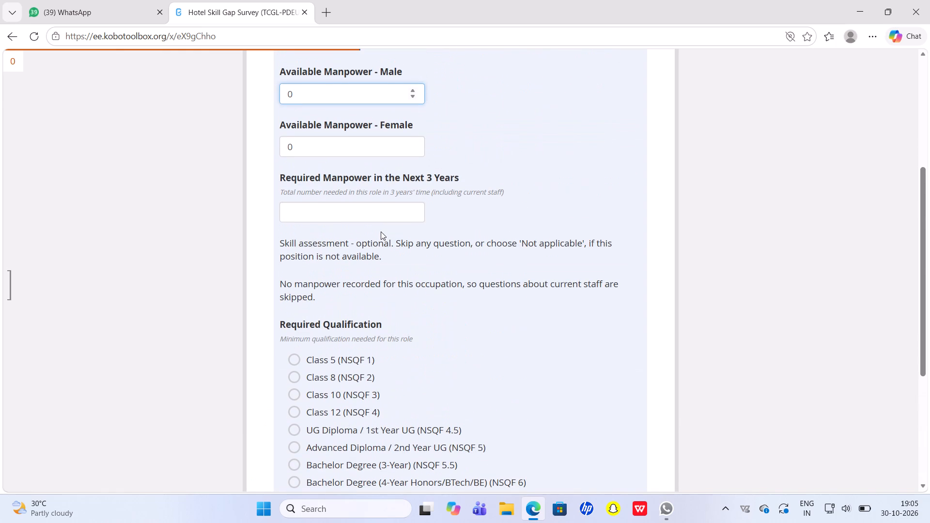
pyautogui.scroll(1, 381, 231)
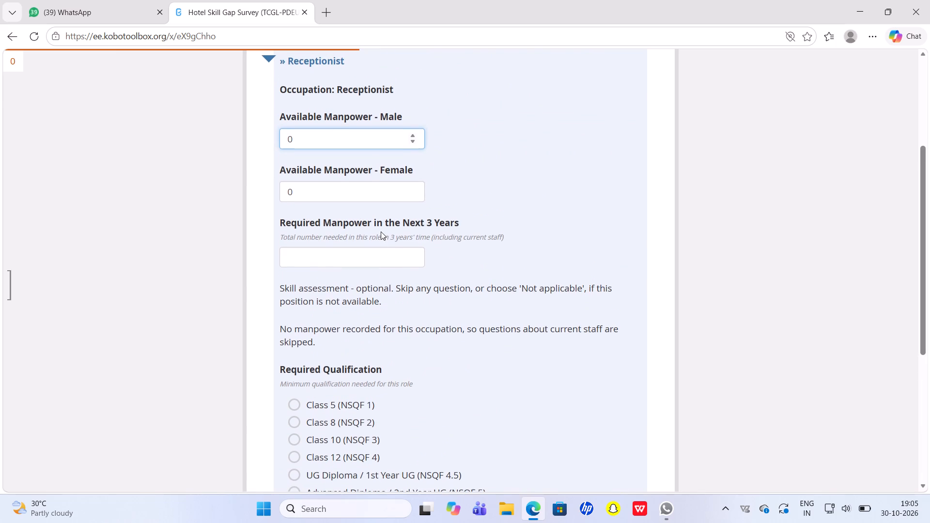
pyautogui.scroll(1, 381, 231)
# Set the Receptionist's available manpower to 6 male and 6 female.
pyautogui.press('BackSpace')
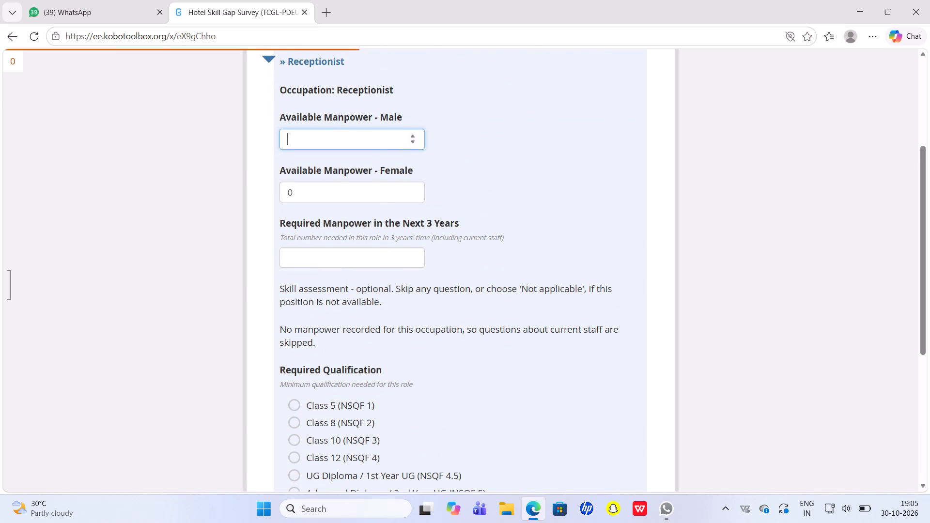
pyautogui.press('6')
pyautogui.click(334, 191)
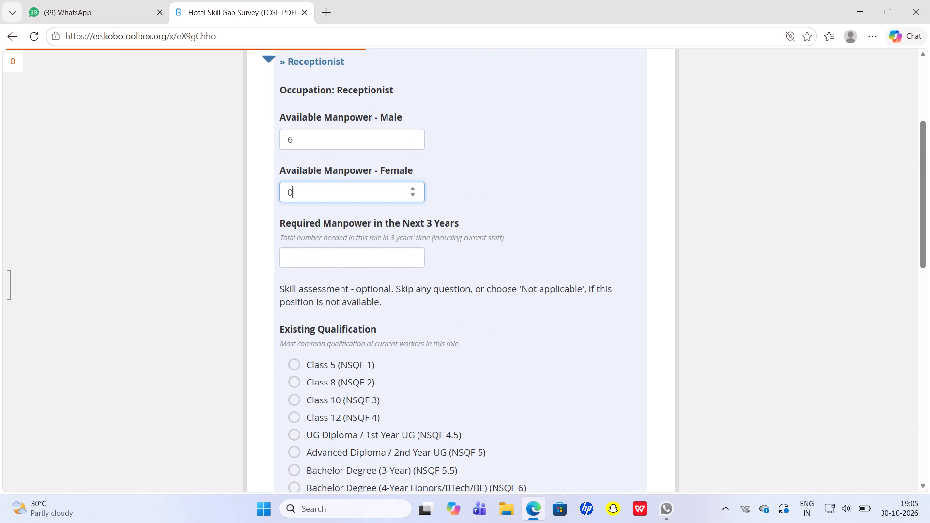
pyautogui.press('BackSpace')
pyautogui.write('15')
pyautogui.press('BackSpace')
pyautogui.press('BackSpace')
pyautogui.press('6')
# Set the Receptionist's required manpower in the next 3 years to 15.
pyautogui.click(351, 253)
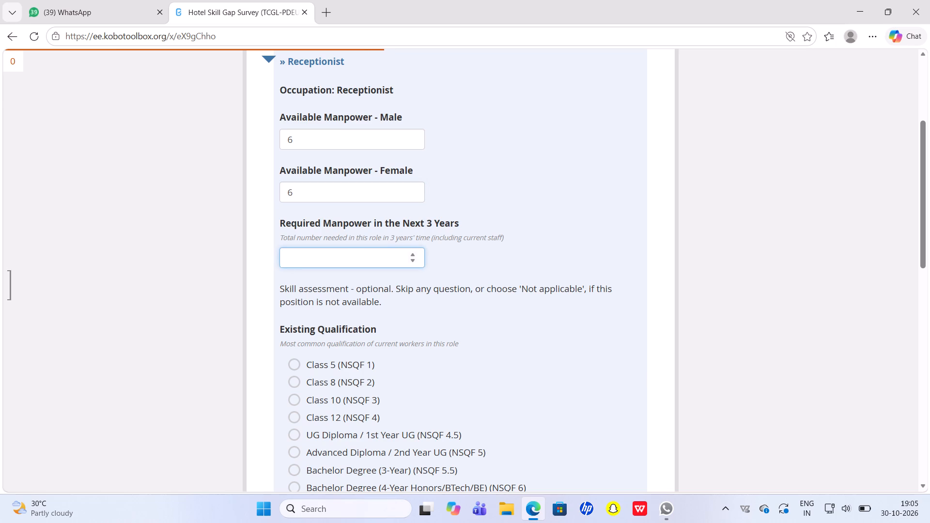
pyautogui.write('15')
pyautogui.scroll(-3, 351, 253)
pyautogui.scroll(-1, 304, 407)
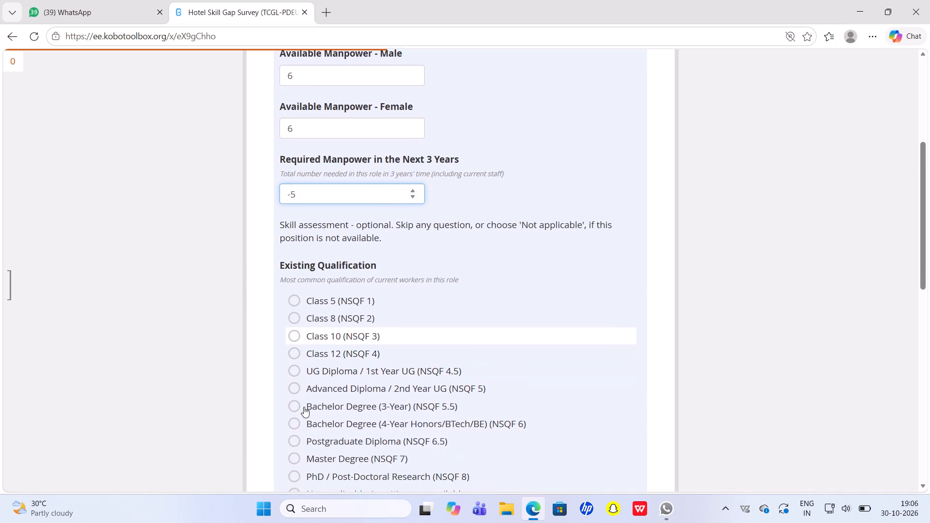
pyautogui.scroll(-1, 304, 407)
pyautogui.click(292, 307)
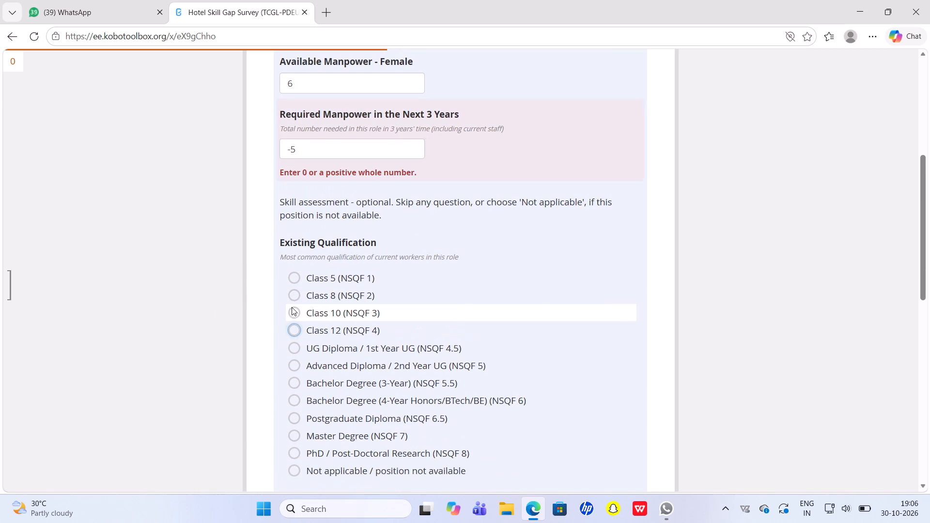
pyautogui.click(354, 153)
pyautogui.press('BackSpace')
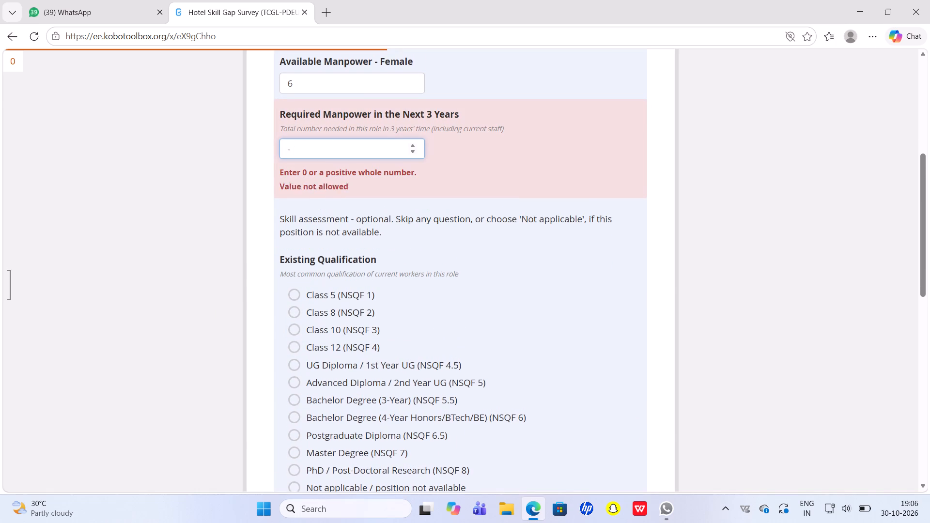
pyautogui.press('BackSpace')
pyautogui.press('1')
pyautogui.press('5')
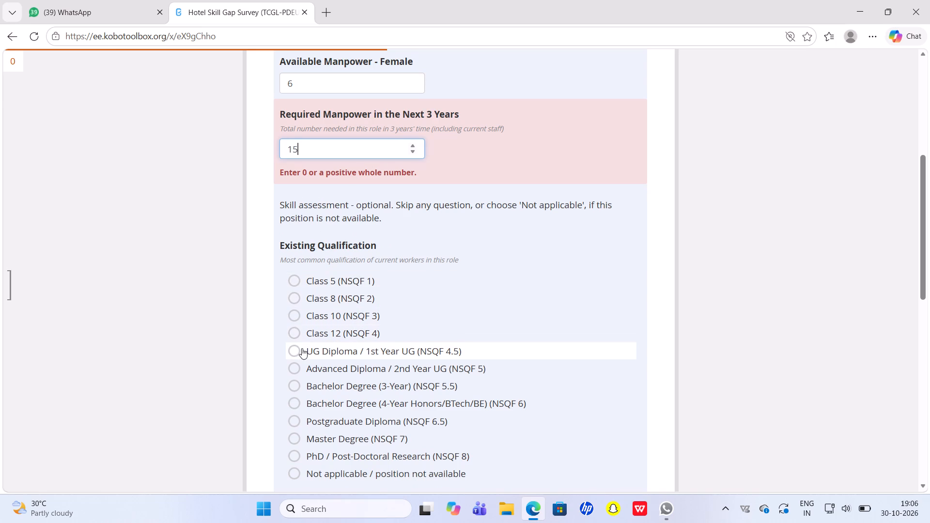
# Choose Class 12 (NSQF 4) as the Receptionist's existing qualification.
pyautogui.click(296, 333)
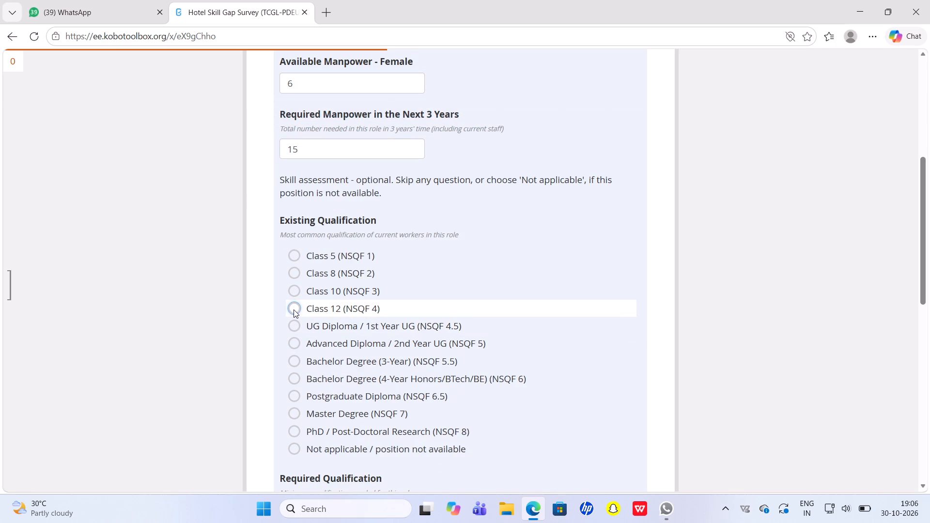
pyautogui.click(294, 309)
# Set the Receptionist's existing qualification to Bachelor Degree (3-Year) (NSQF 5.5) and required qualification to UG Diploma / 1st Year UG (NSQF 4.5).
pyautogui.scroll(-1, 294, 309)
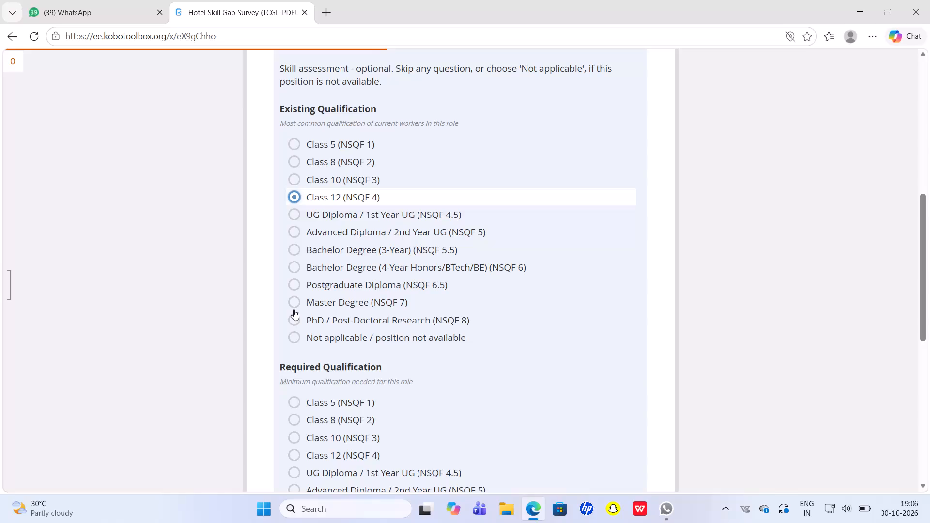
pyautogui.click(293, 253)
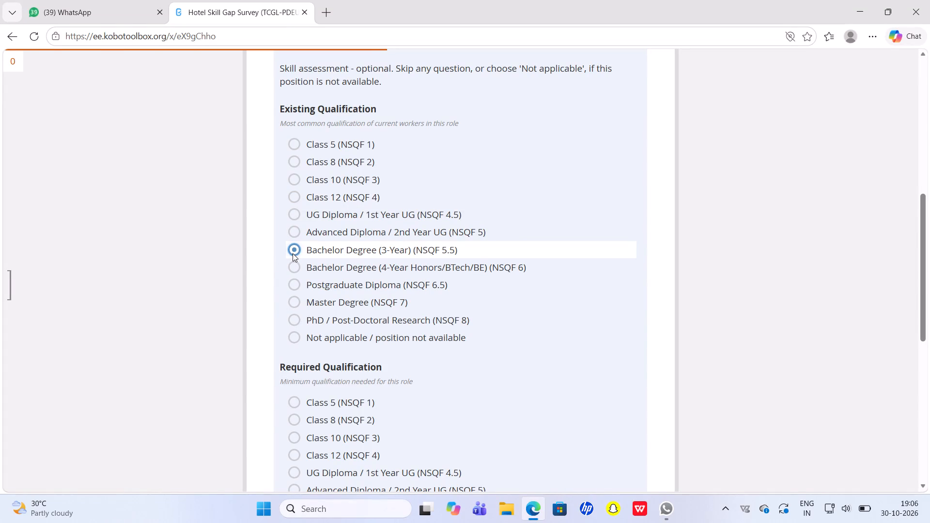
pyautogui.scroll(-3, 375, 306)
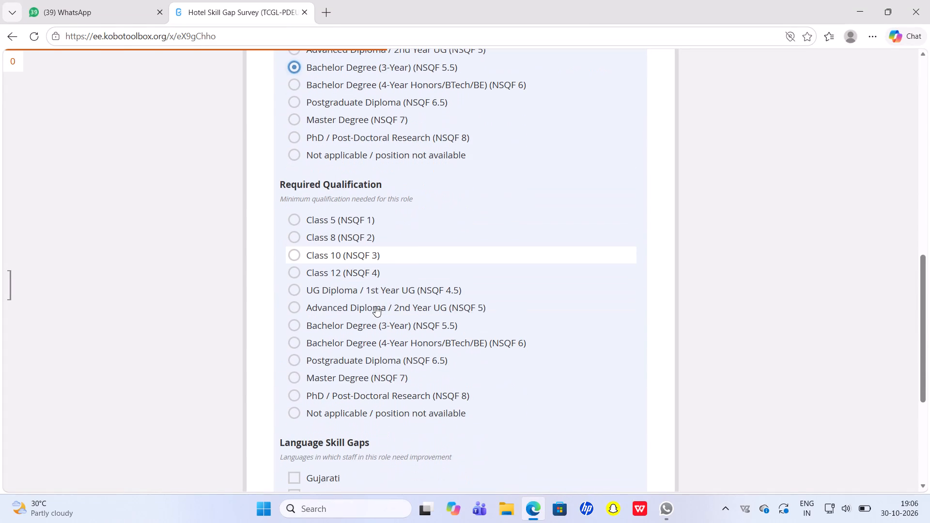
pyautogui.click(295, 287)
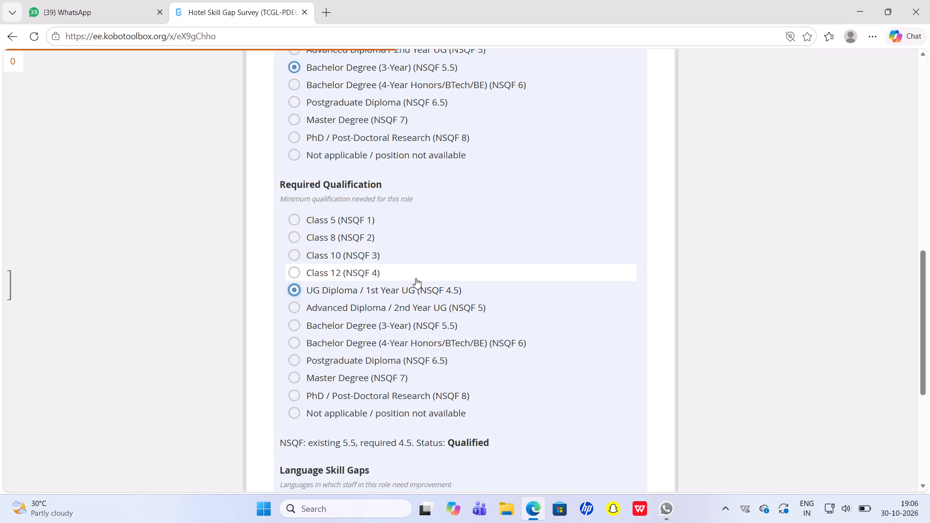
# Mark the Receptionist's language skill gaps as No gap.
pyautogui.scroll(-3, 416, 278)
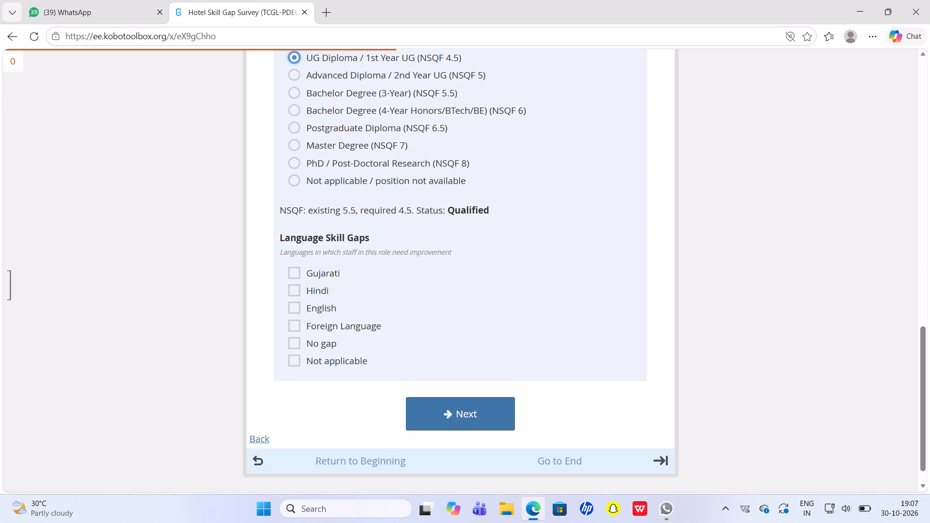
pyautogui.click(296, 343)
pyautogui.scroll(-1, 296, 343)
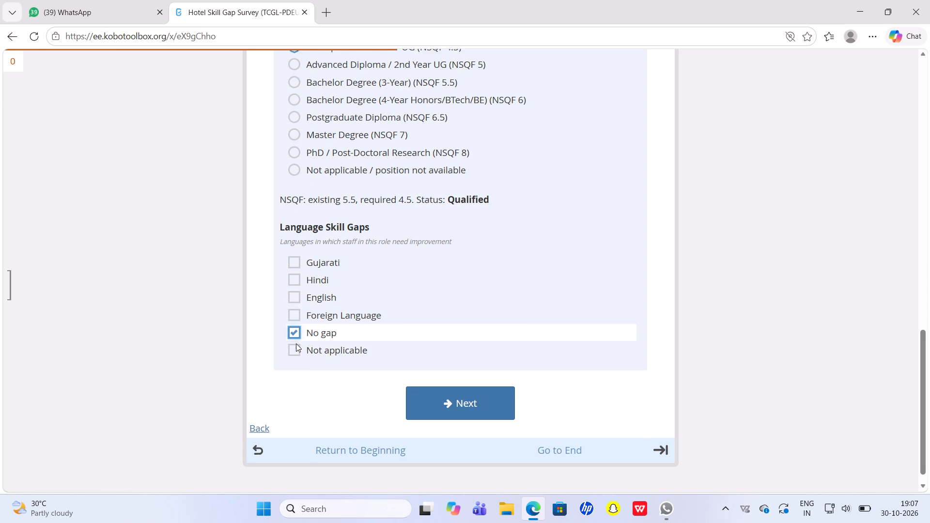
pyautogui.scroll(-1, 296, 343)
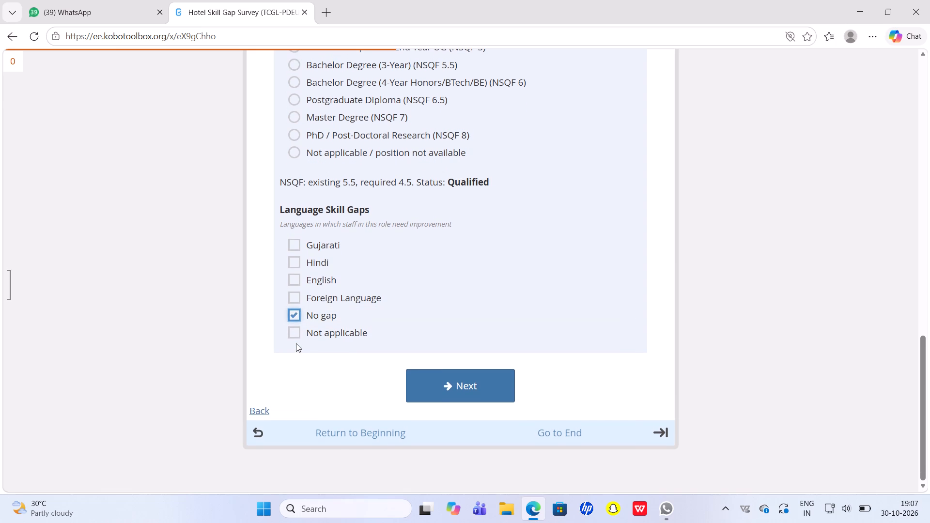
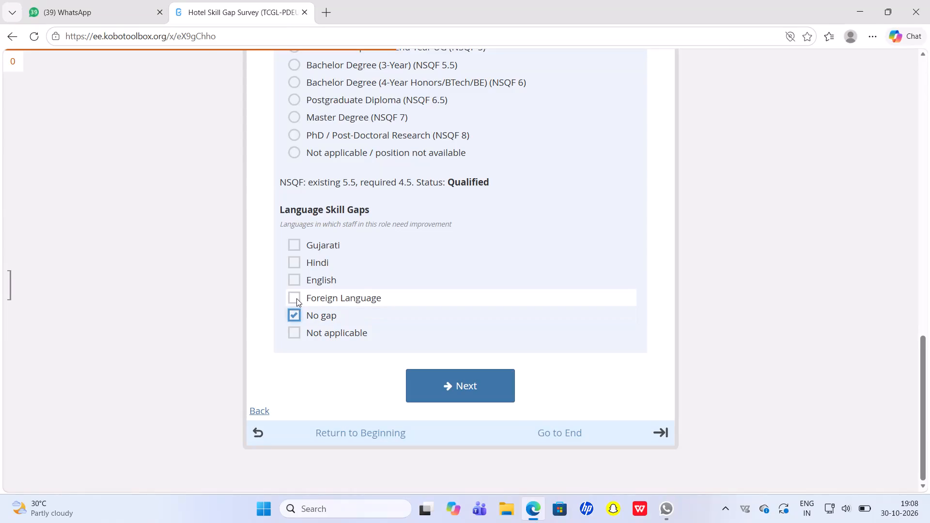
# Change the Receptionist's language skill gap from No gap to Foreign Language and advance to the Front Office occupation.
pyautogui.click(296, 298)
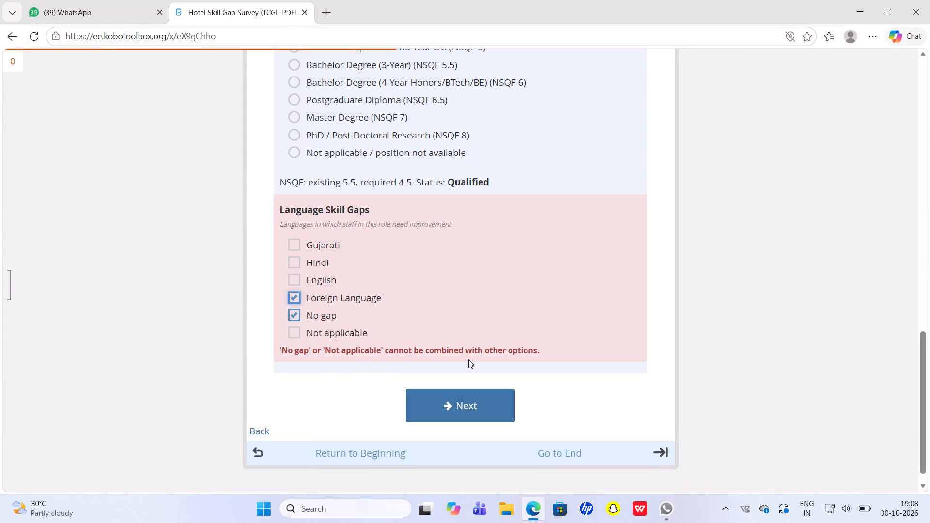
pyautogui.click(299, 316)
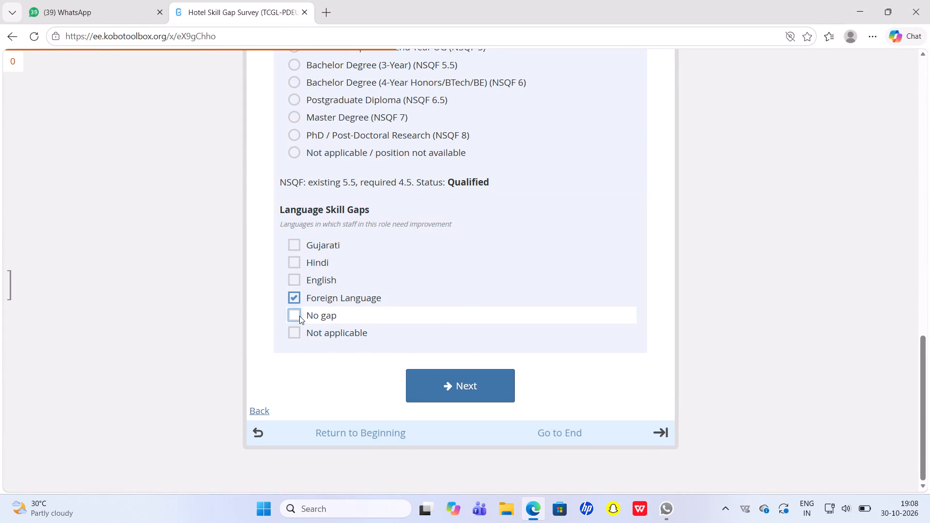
pyautogui.click(444, 393)
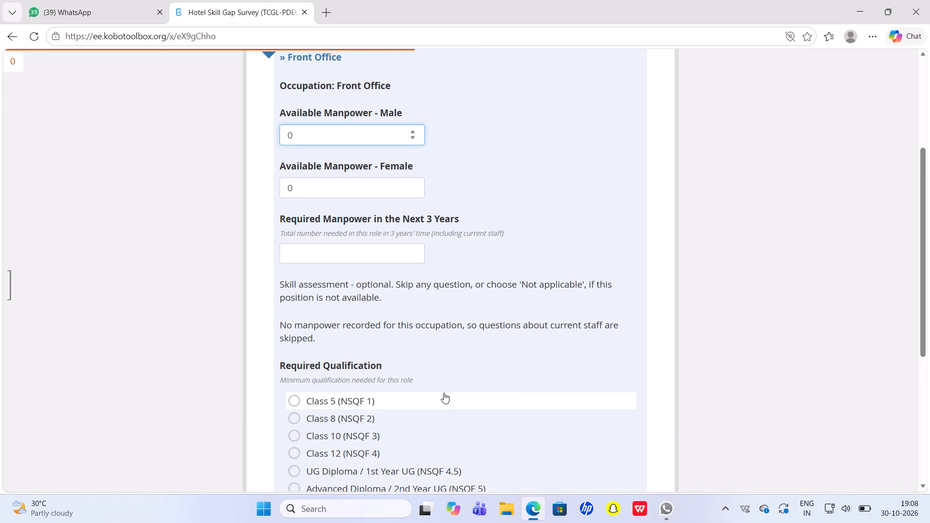
# Set the Front Office available manpower to 10 male and 8 female.
pyautogui.scroll(-4, 444, 393)
pyautogui.scroll(2, 444, 393)
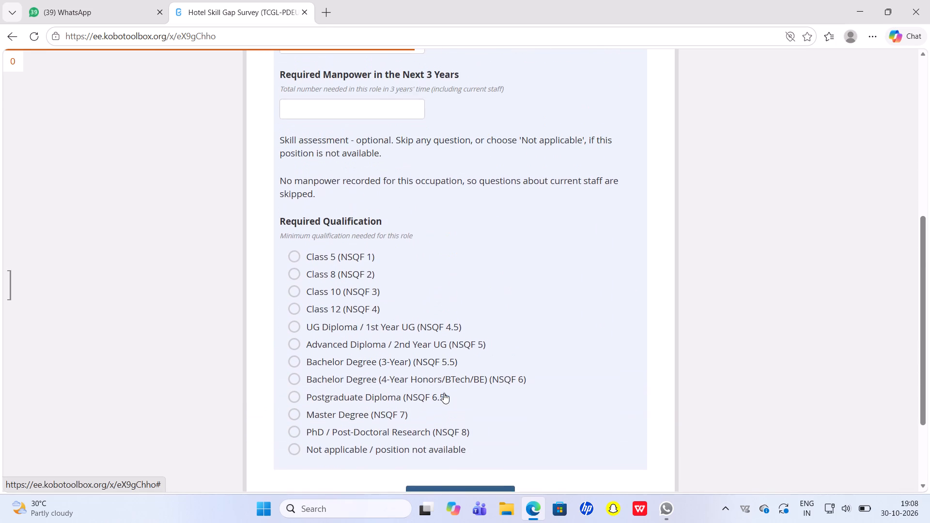
pyautogui.scroll(2, 444, 393)
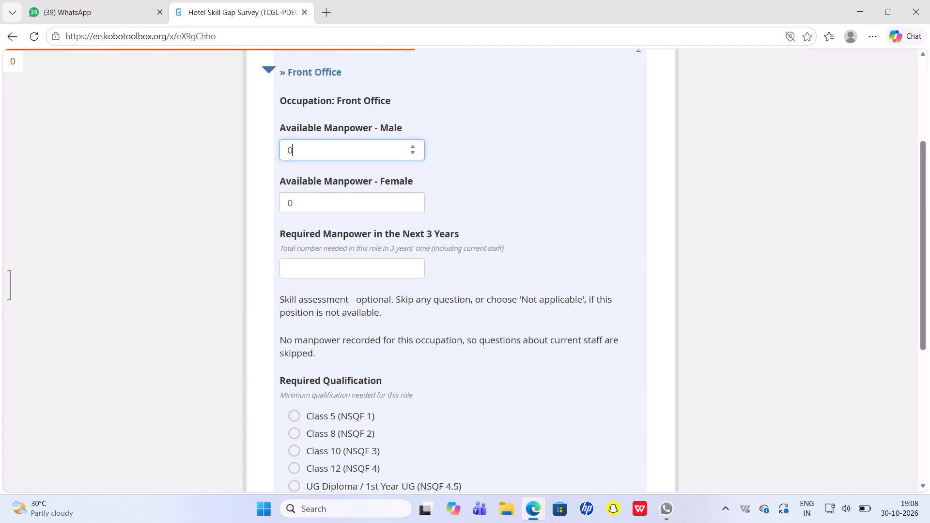
pyautogui.press('BackSpace')
pyautogui.write('10')
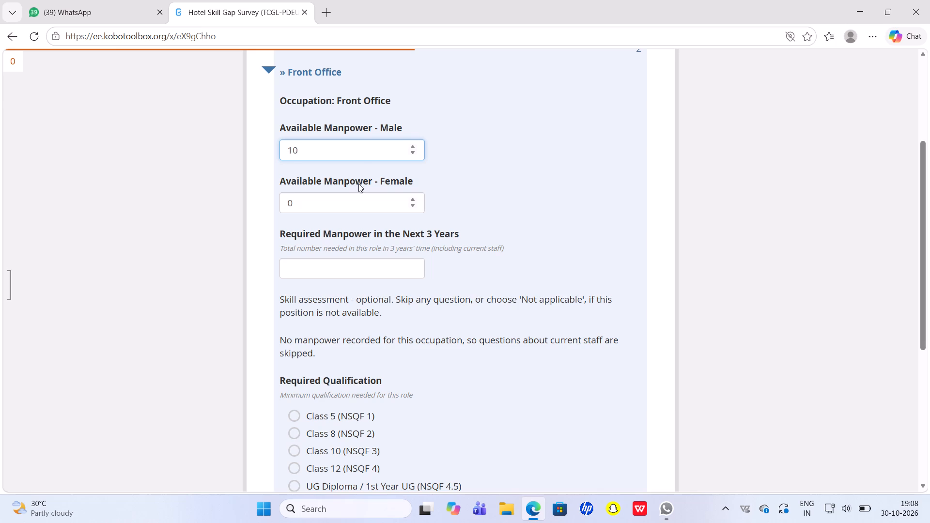
pyautogui.click(353, 205)
pyautogui.press('BackSpace')
pyautogui.press('8')
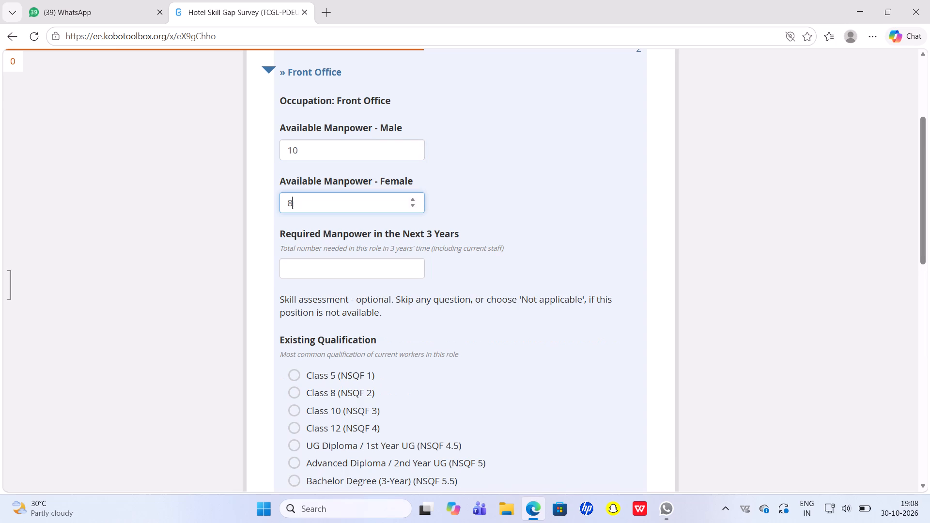
# Set the Front Office required manpower in the next 3 years to 22.
pyautogui.click(351, 265)
pyautogui.write('22')
pyautogui.scroll(-1, 351, 265)
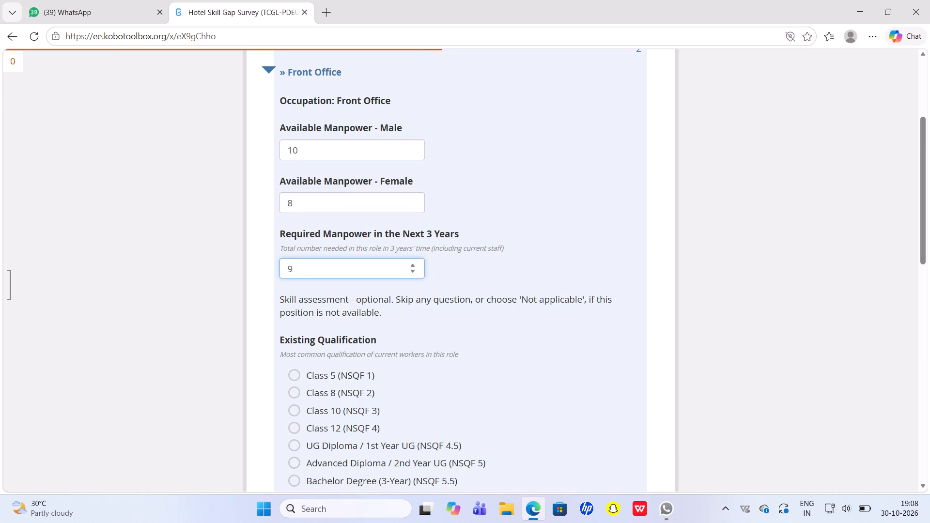
pyautogui.scroll(-1, 351, 265)
pyautogui.scroll(-1, 266, 397)
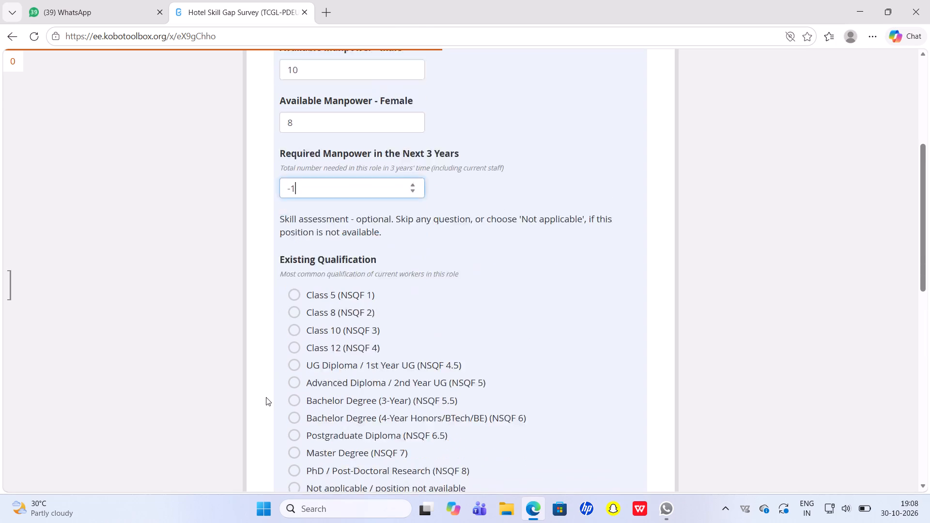
pyautogui.scroll(-1, 266, 397)
pyautogui.click(292, 384)
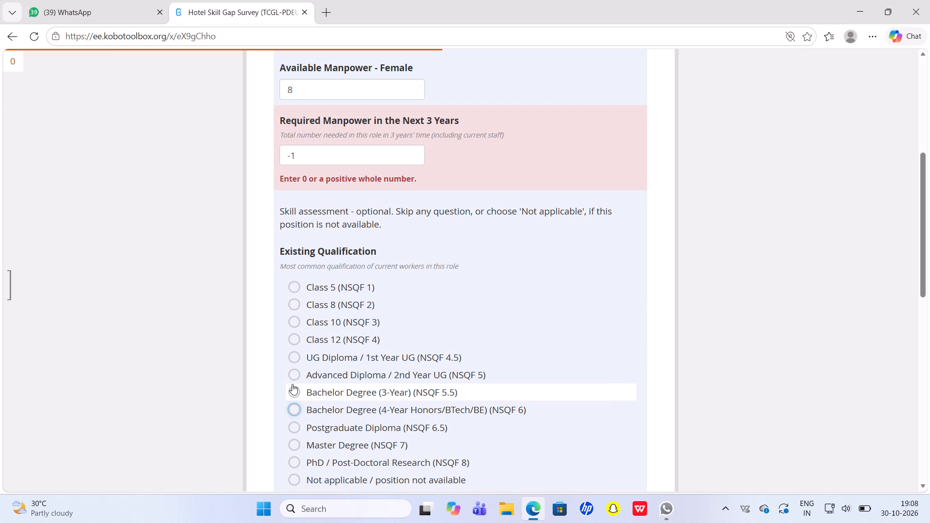
pyautogui.moveTo(296, 390); pyautogui.dragTo(329, 164)
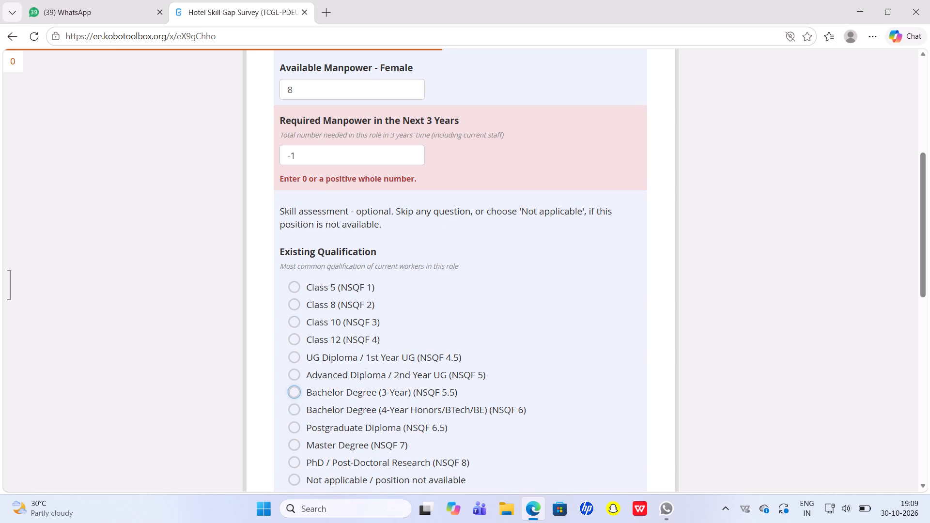
pyautogui.moveTo(329, 164); pyautogui.dragTo(337, 153)
pyautogui.click(337, 153)
pyautogui.press('BackSpace')
pyautogui.press('BackSpace')
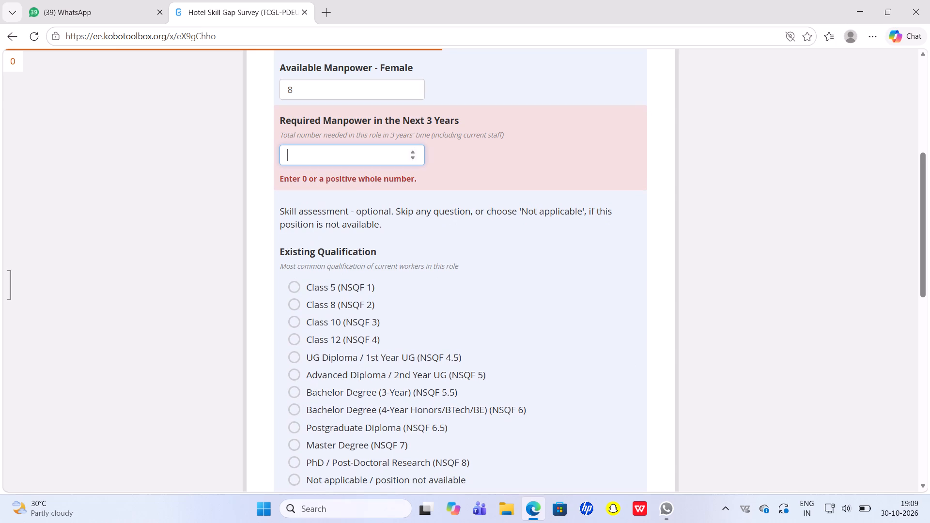
pyautogui.write('22')
# Set Front Office existing qualification to Bachelor Degree (3-Year) (NSQF 5.5) and required qualification to UG Diploma / 1st Year UG (NSQF 4.5).
pyautogui.click(294, 395)
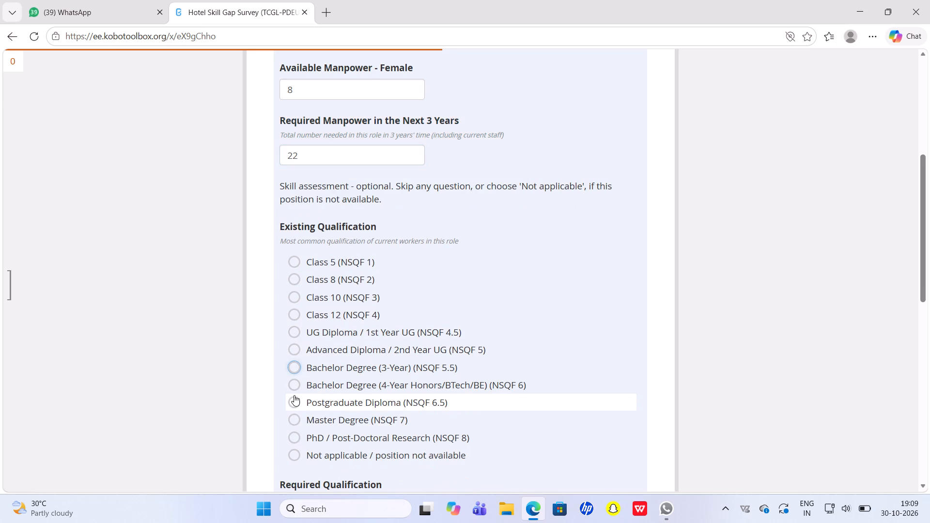
pyautogui.click(297, 371)
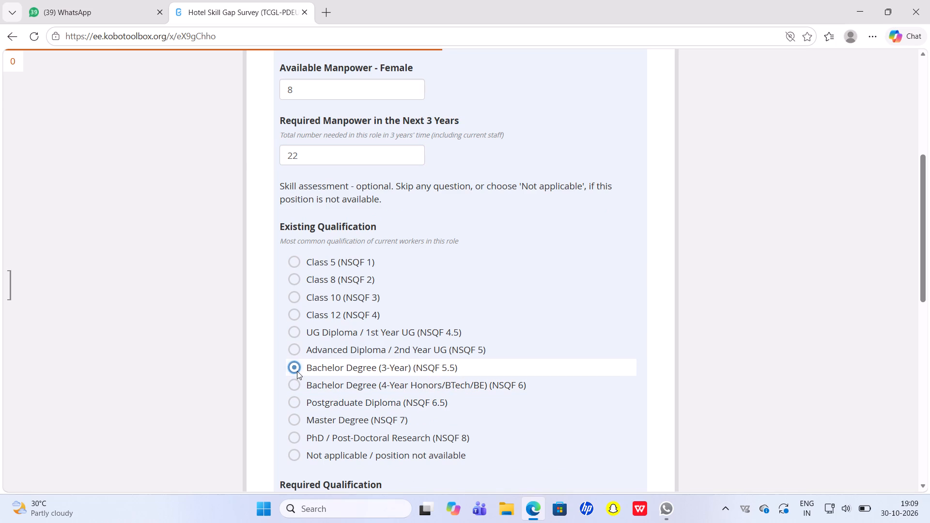
pyautogui.scroll(-1, 297, 371)
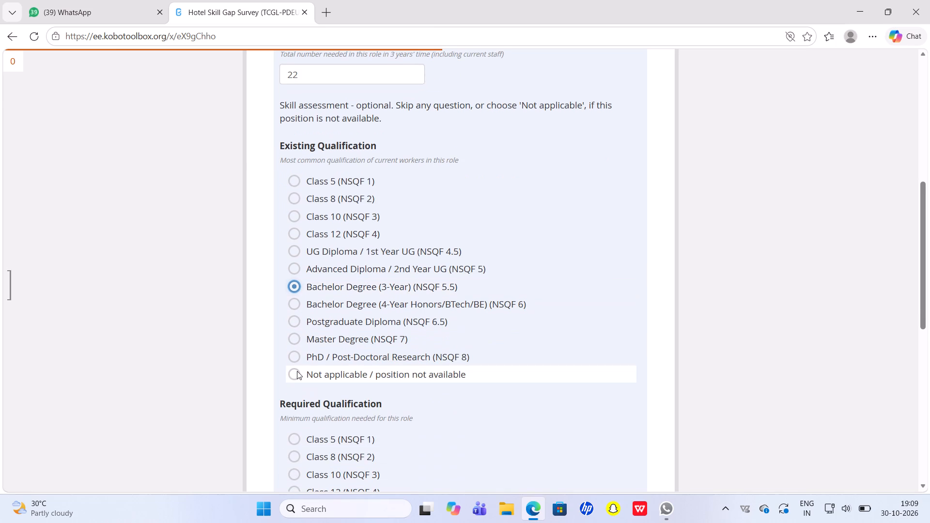
pyautogui.scroll(-3, 297, 371)
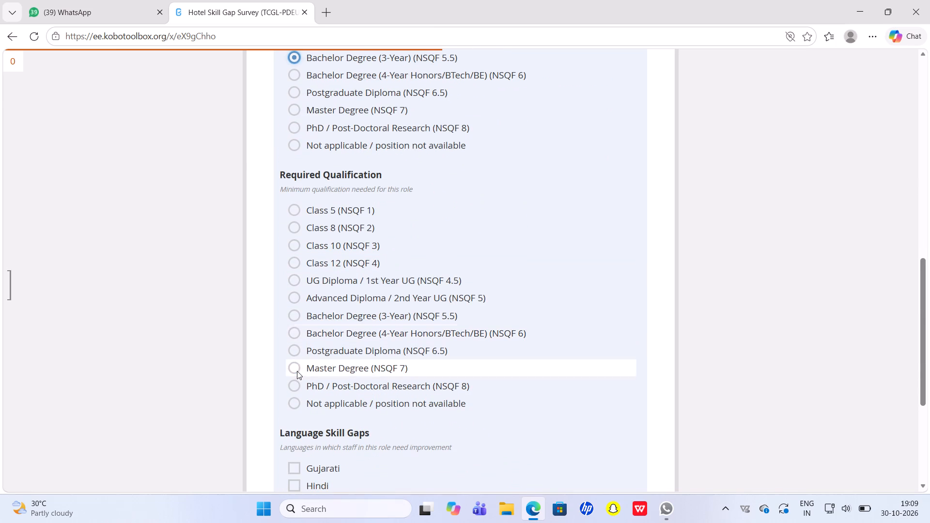
pyautogui.click(292, 277)
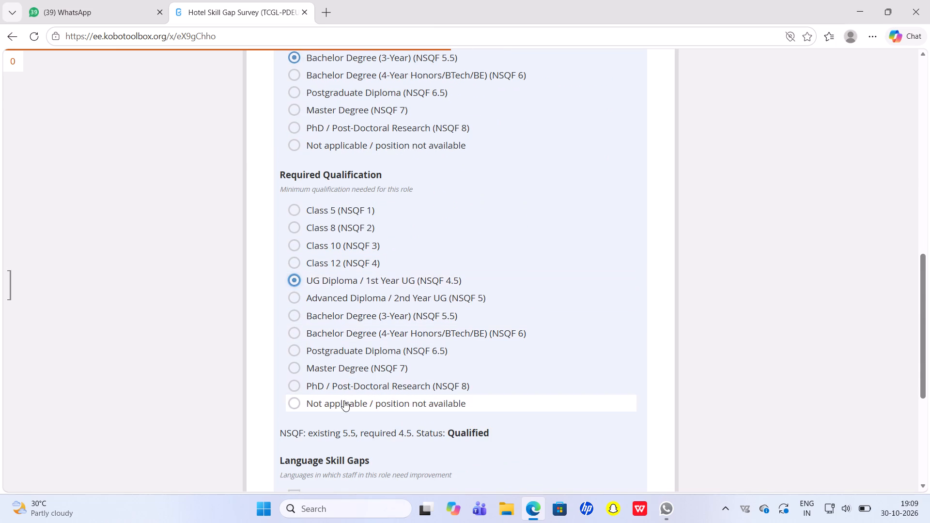
# Mark English and Foreign Language as the Front Office language skill gaps and advance to the Chef occupation.
pyautogui.scroll(-3, 344, 400)
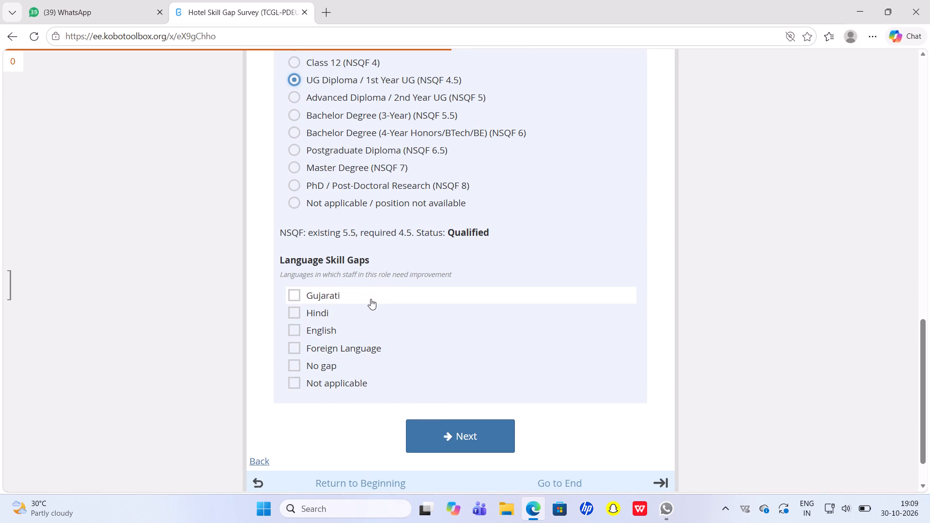
pyautogui.click(291, 332)
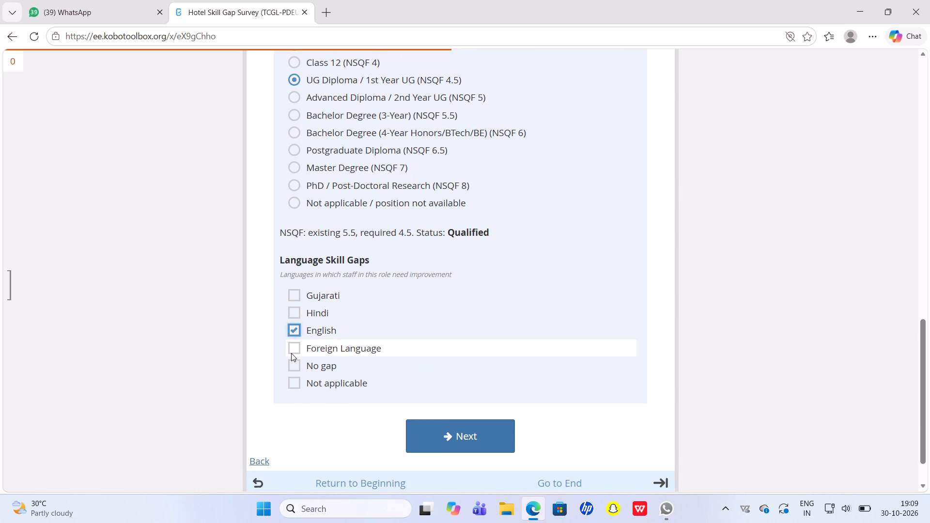
pyautogui.click(291, 353)
pyautogui.click(461, 428)
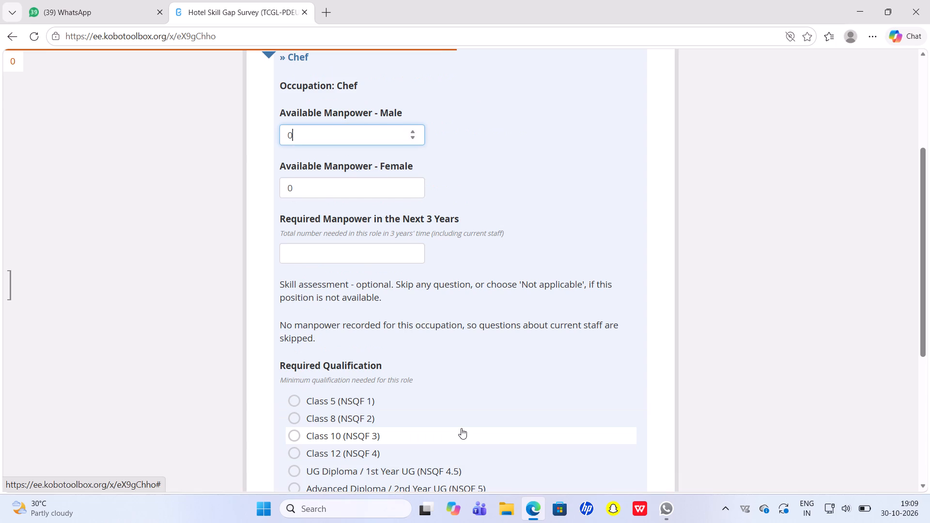
# Set the Chef available manpower to 25 male and 10 female.
pyautogui.scroll(1, 461, 428)
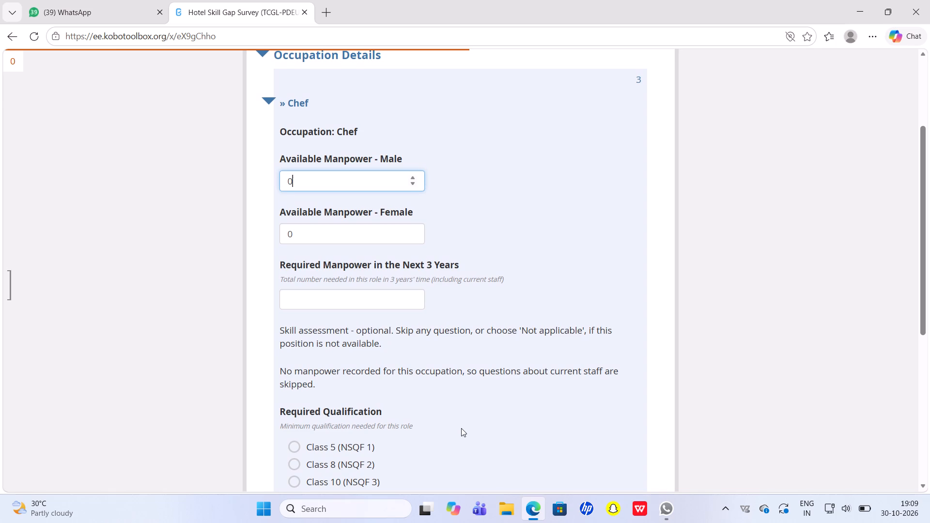
pyautogui.press('BackSpace')
pyautogui.write('25')
pyautogui.click(379, 236)
pyautogui.press('BackSpace')
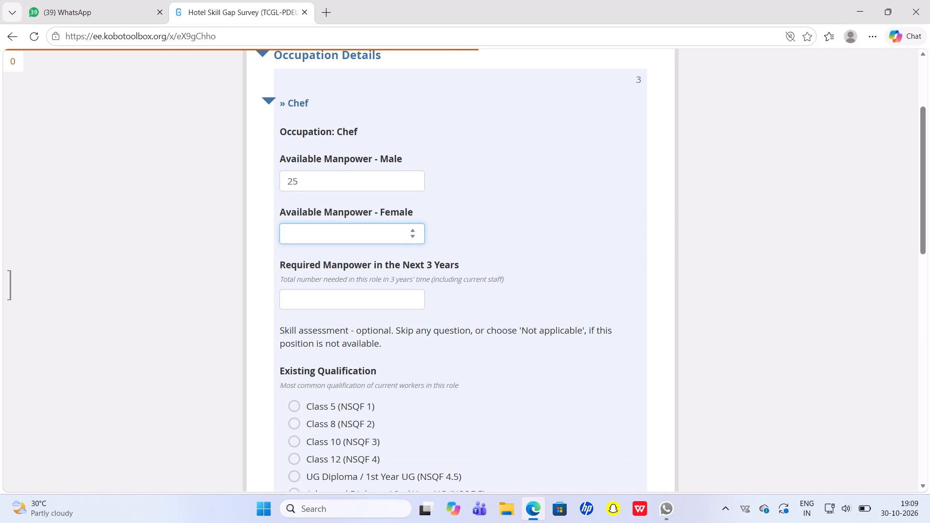
pyautogui.write('10')
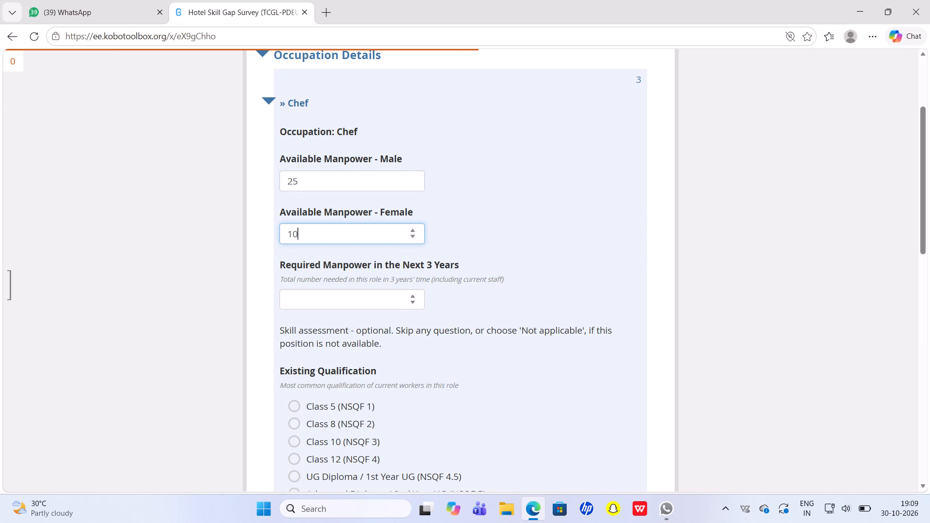
# Set the Chef required manpower in the next 3 years to 42.
pyautogui.click(366, 306)
pyautogui.write('42')
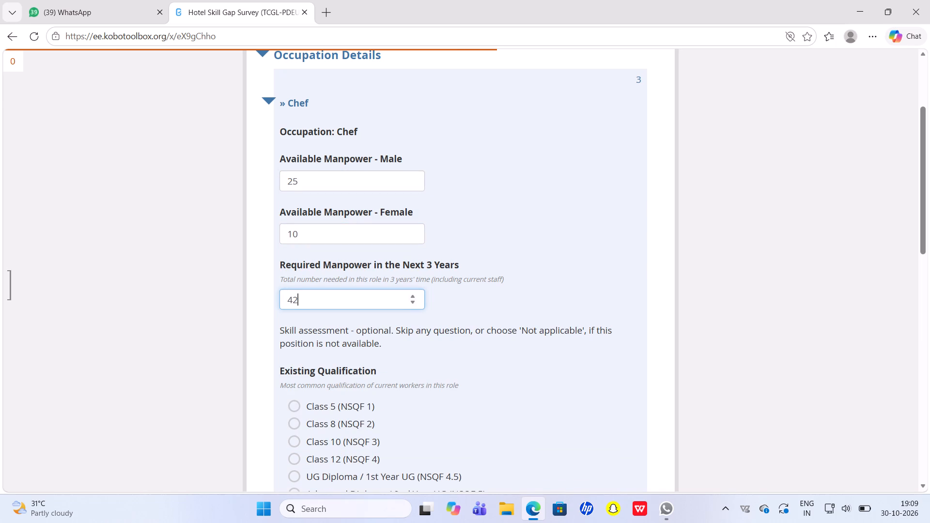
pyautogui.scroll(-2, 366, 306)
pyautogui.press('BackSpace')
pyautogui.press('BackSpace')
pyautogui.write('42')
pyautogui.click(550, 225)
# Set Chef existing qualification to UG Diploma / 1st Year UG (NSQF 4.5) and required qualification to Advanced Diploma / 2nd Year UG (NSQF 5).
pyautogui.scroll(-2, 500, 373)
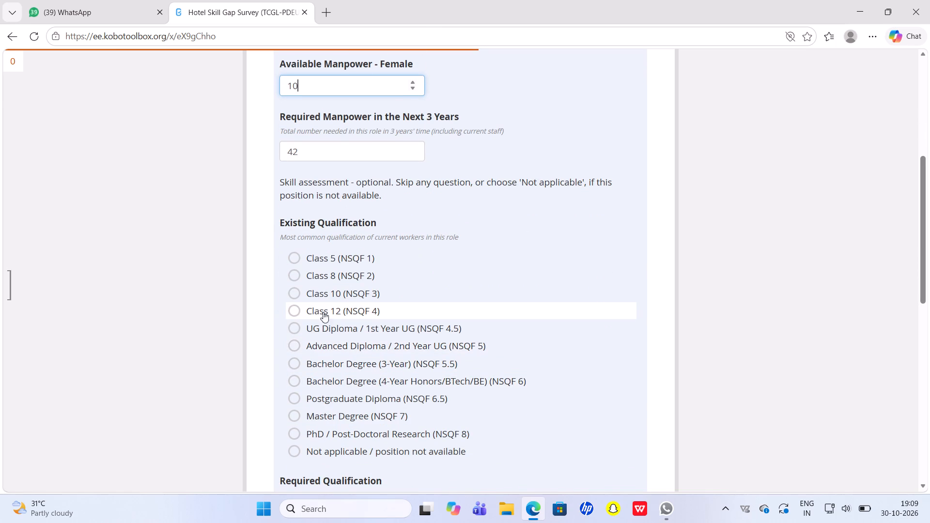
pyautogui.click(292, 330)
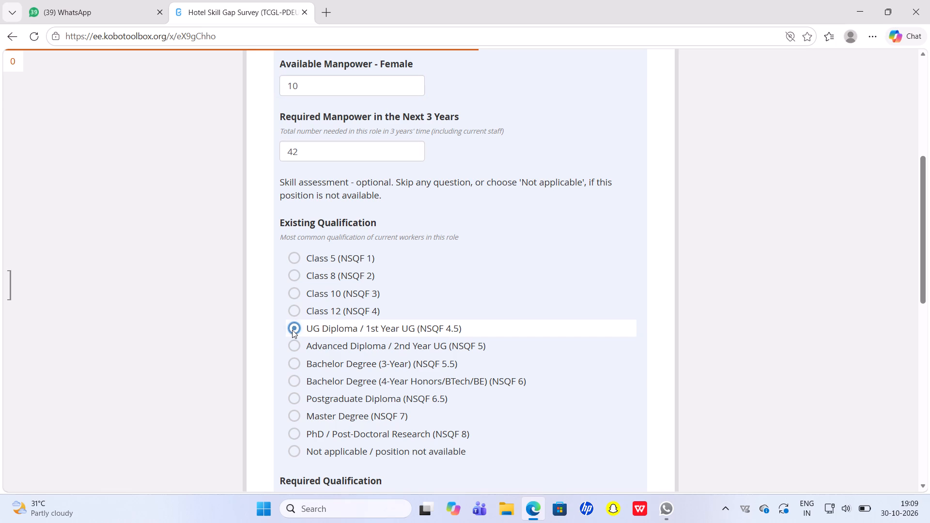
pyautogui.scroll(-3, 361, 317)
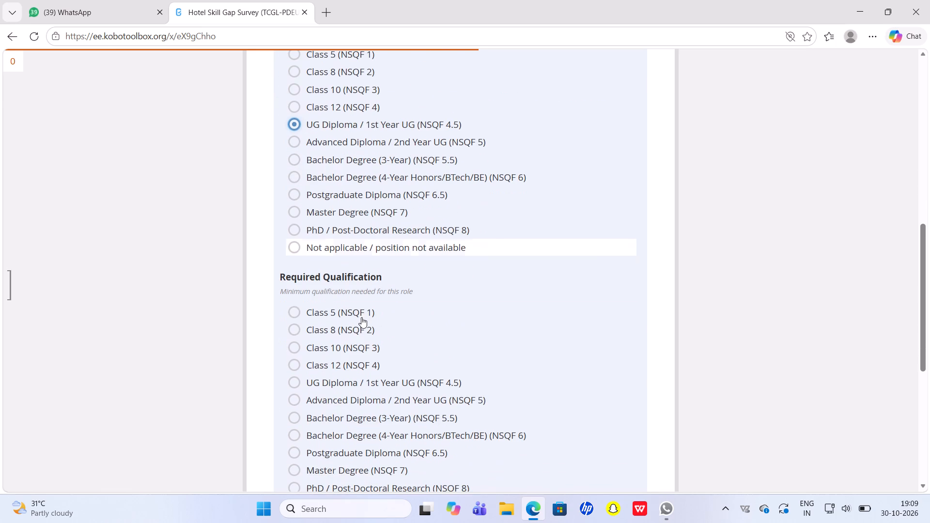
pyautogui.scroll(-1, 361, 317)
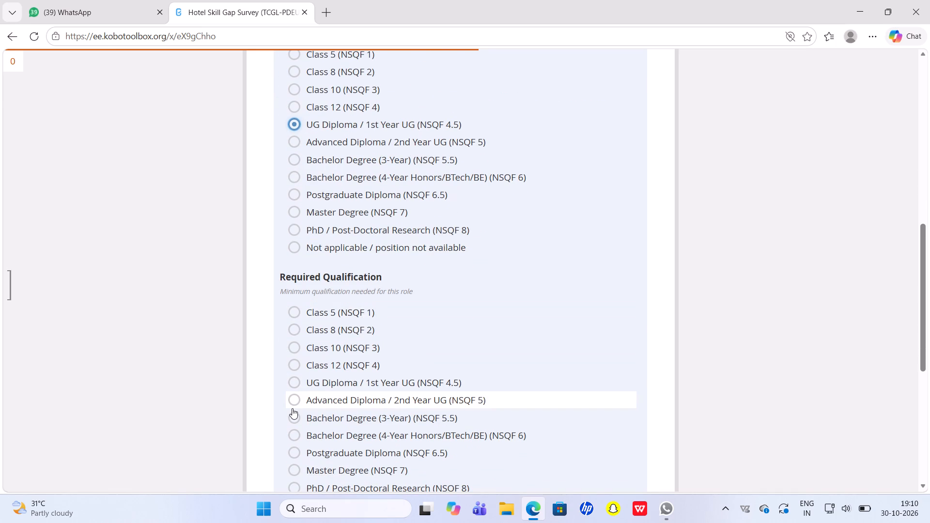
pyautogui.click(293, 402)
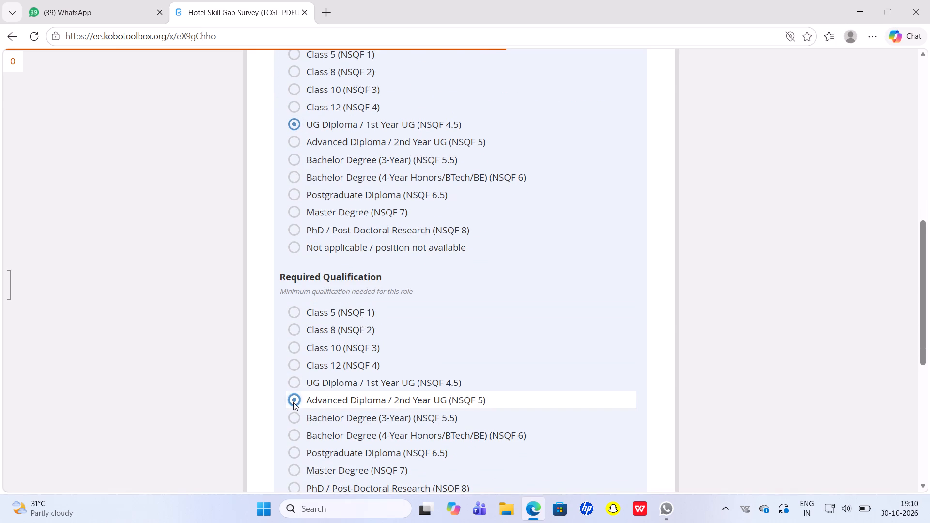
# Mark English and Foreign Language as the Chef language skill gaps and advance to the next occupation.
pyautogui.scroll(-3, 433, 346)
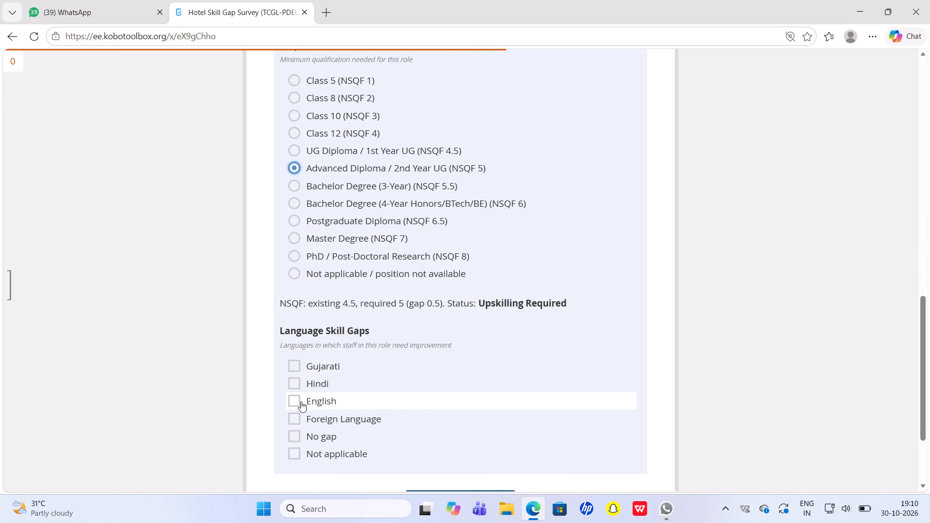
pyautogui.moveTo(298, 401); pyautogui.dragTo(297, 419)
pyautogui.click(297, 419)
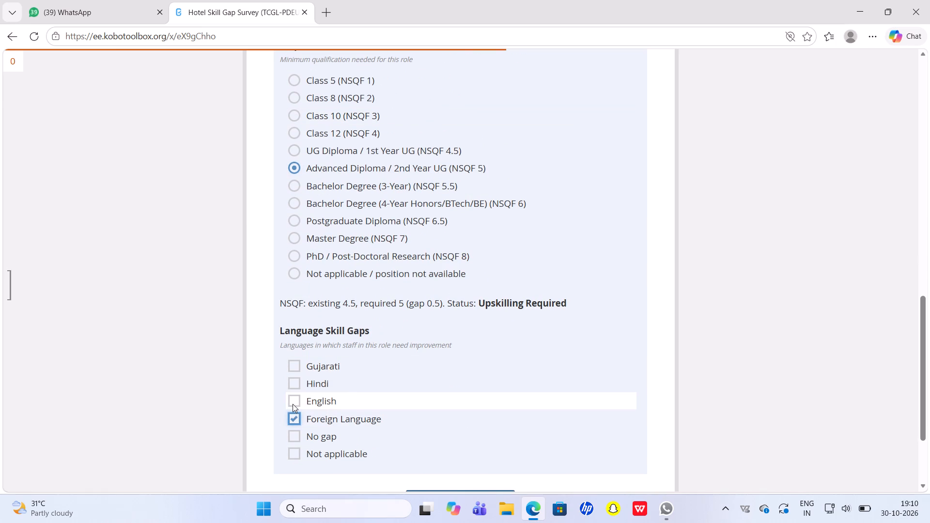
pyautogui.click(293, 403)
pyautogui.scroll(-3, 293, 403)
pyautogui.click(443, 388)
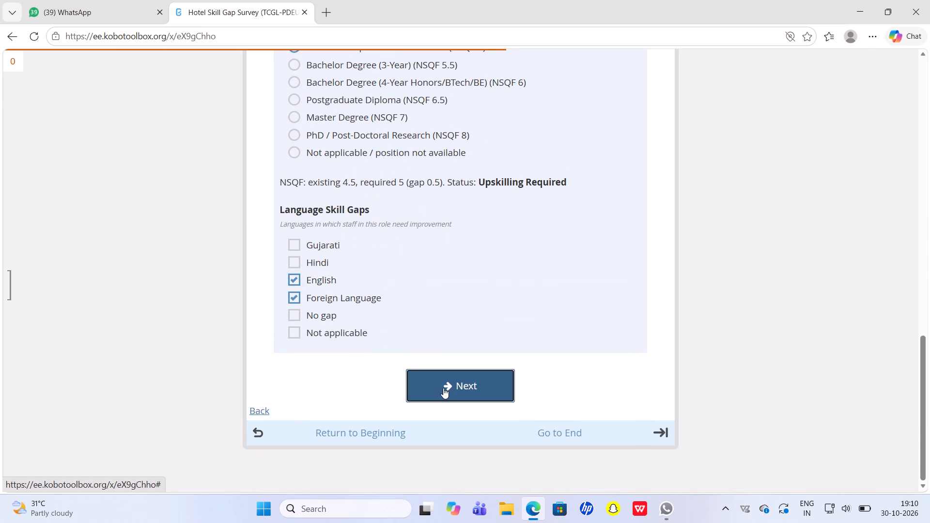
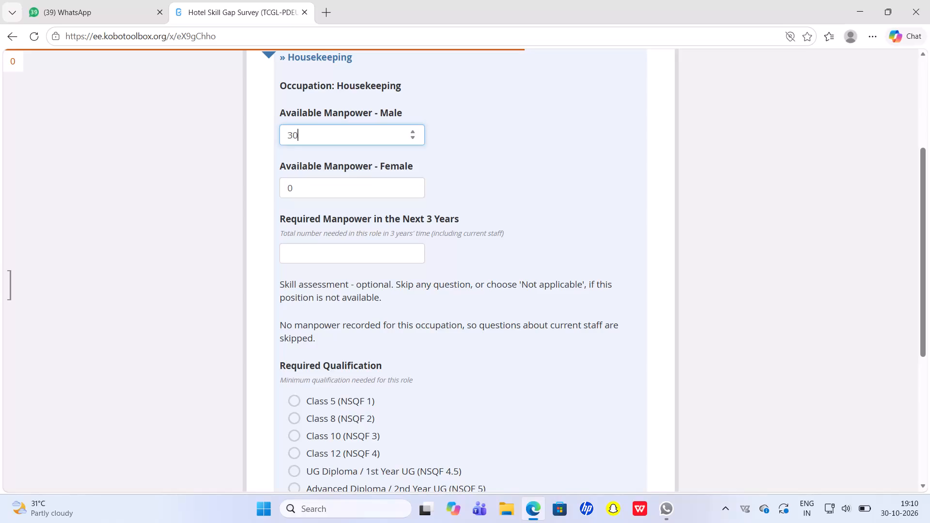
# Set the Housekeeping female available manpower to 20 and the required manpower in the next 3 years to 60.
pyautogui.click(404, 183)
pyautogui.press('BackSpace')
pyautogui.write('20')
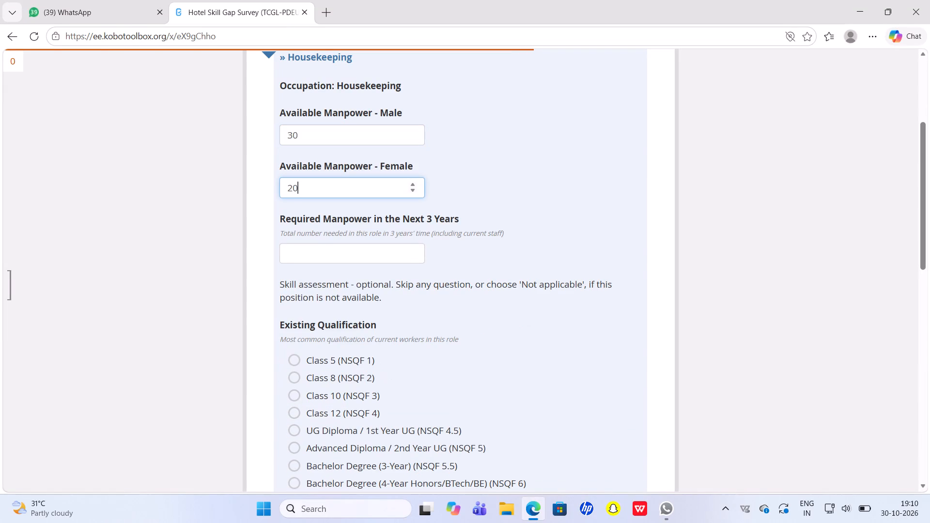
pyautogui.click(356, 261)
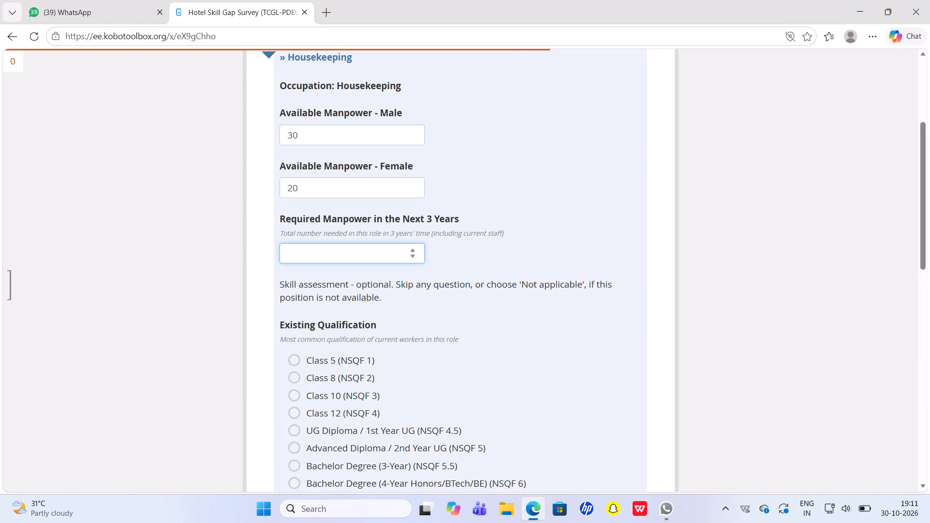
pyautogui.write('60')
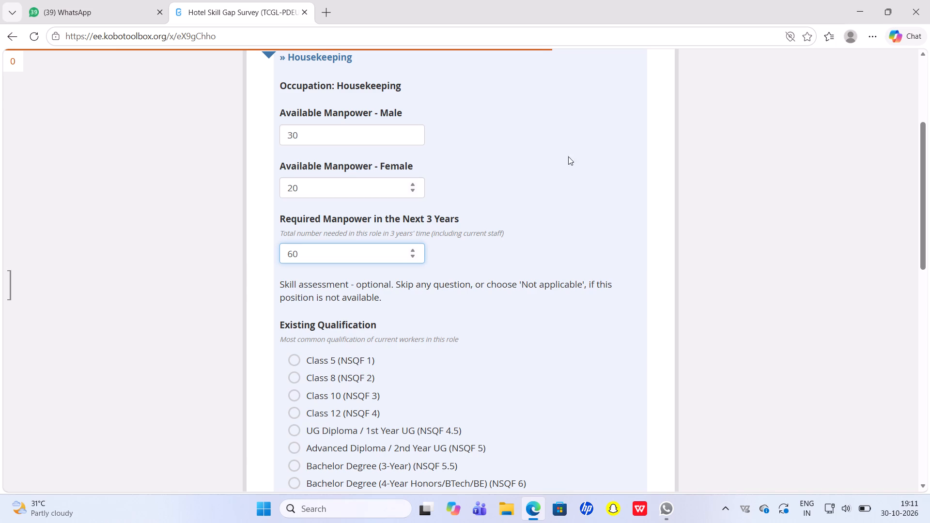
pyautogui.moveTo(571, 155); pyautogui.dragTo(496, 318)
# Set the Housekeeping existing qualification to Class 12 (NSQF 4) and the required qualification to Class 10 (NSQF 3).
pyautogui.scroll(-1, 496, 318)
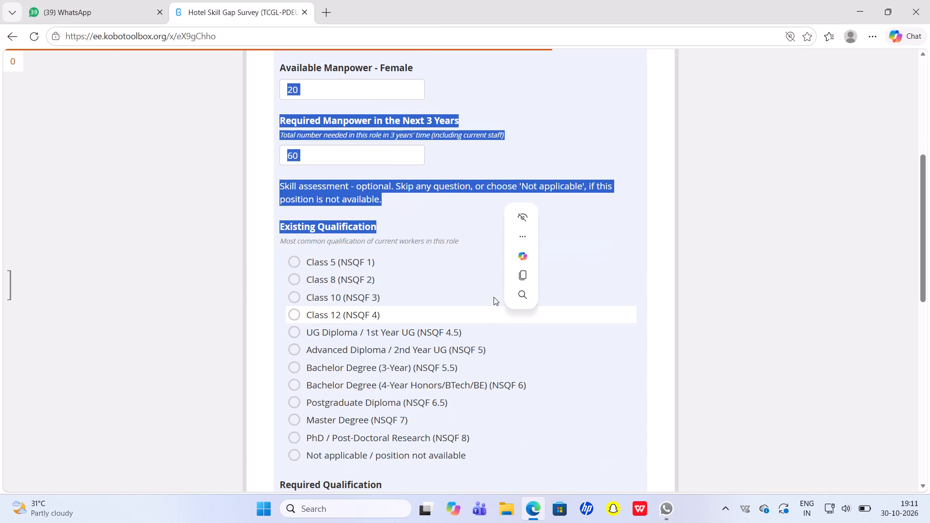
pyautogui.click(494, 295)
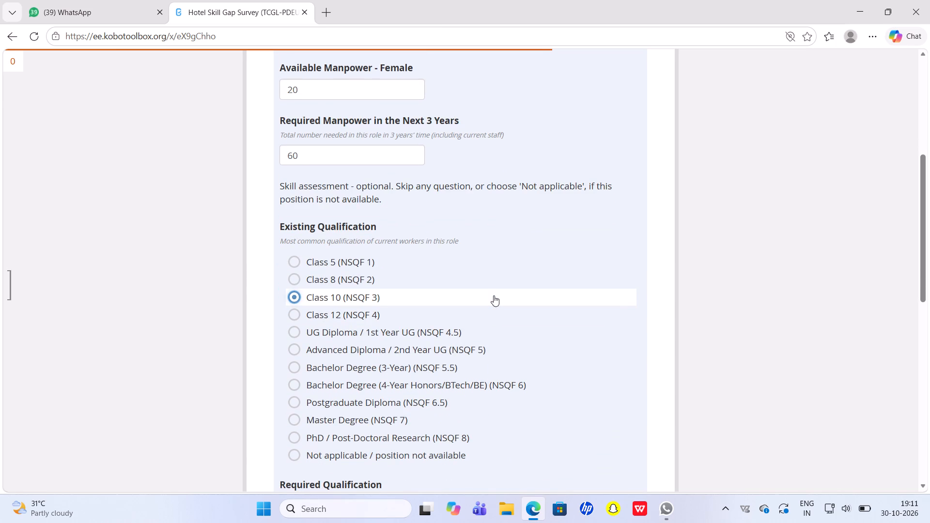
pyautogui.scroll(-1, 494, 295)
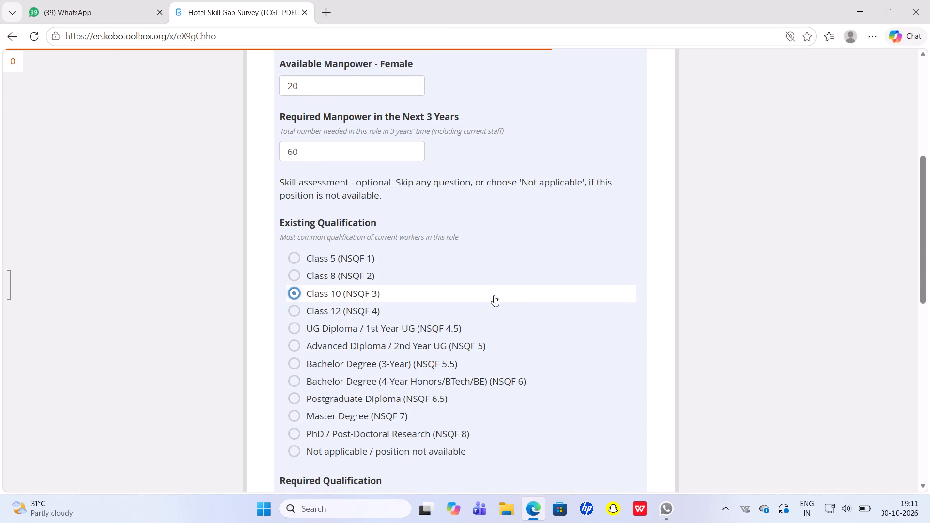
pyautogui.scroll(-1, 494, 295)
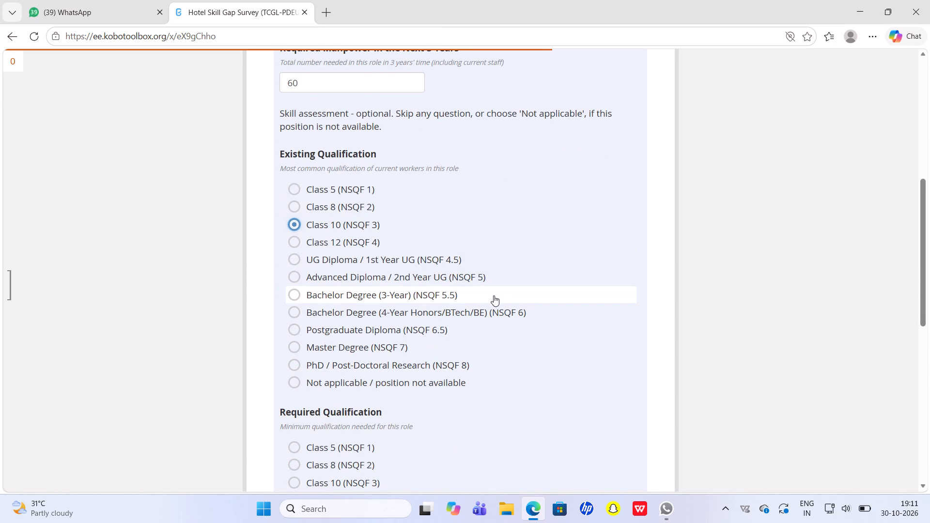
pyautogui.click(292, 242)
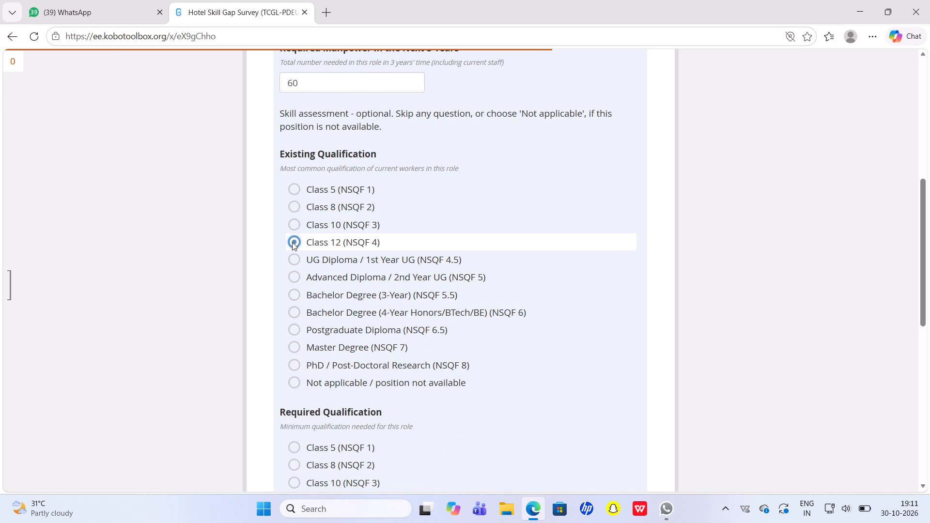
pyautogui.scroll(-2, 292, 242)
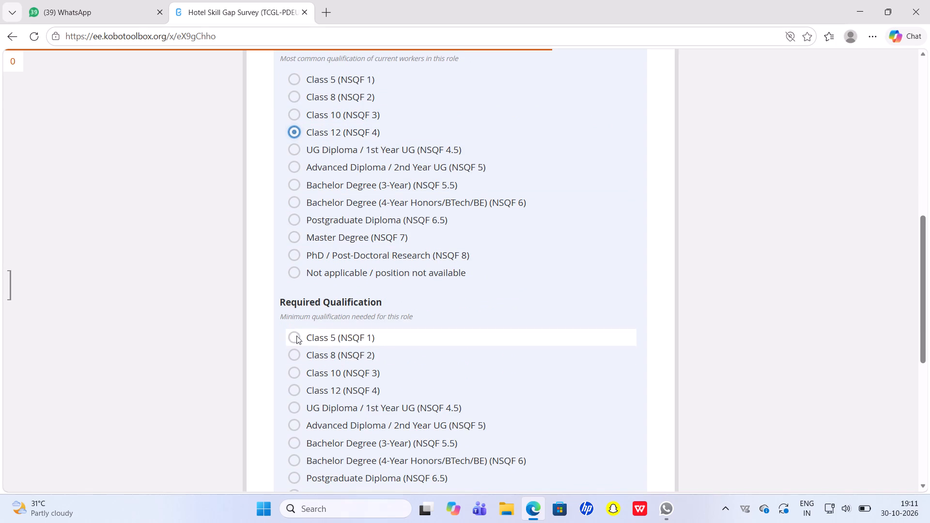
pyautogui.click(295, 366)
# Mark English and Foreign Language as the Housekeeping language skill gaps and advance to the next occupation.
pyautogui.scroll(-1, 332, 264)
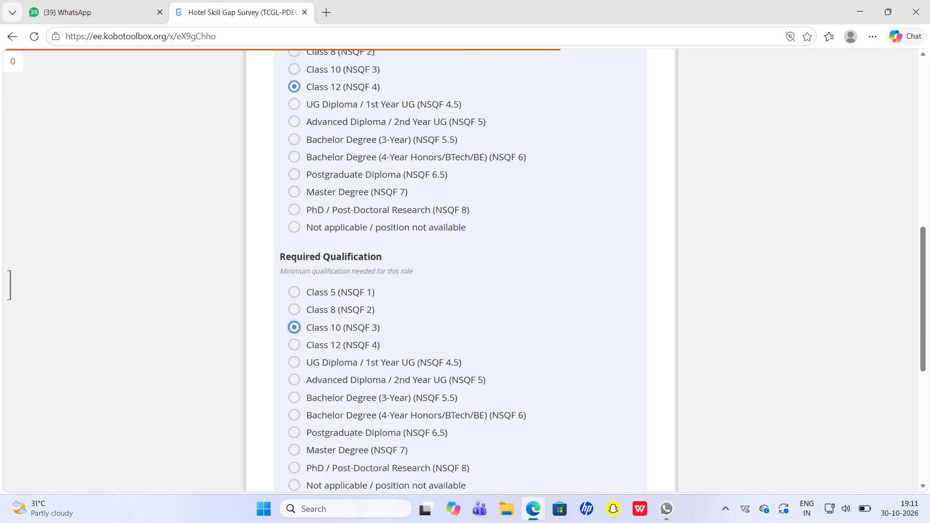
pyautogui.scroll(-4, 332, 264)
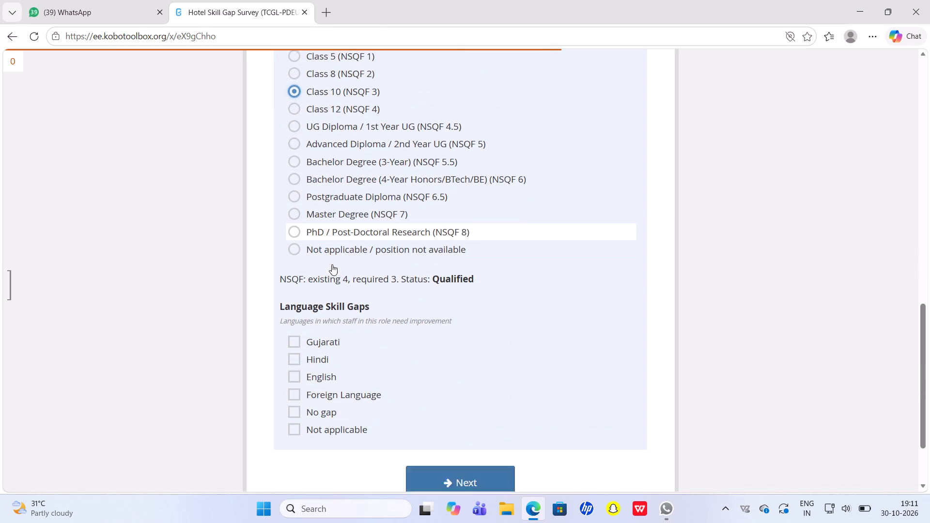
pyautogui.scroll(-1, 332, 264)
pyautogui.click(297, 300)
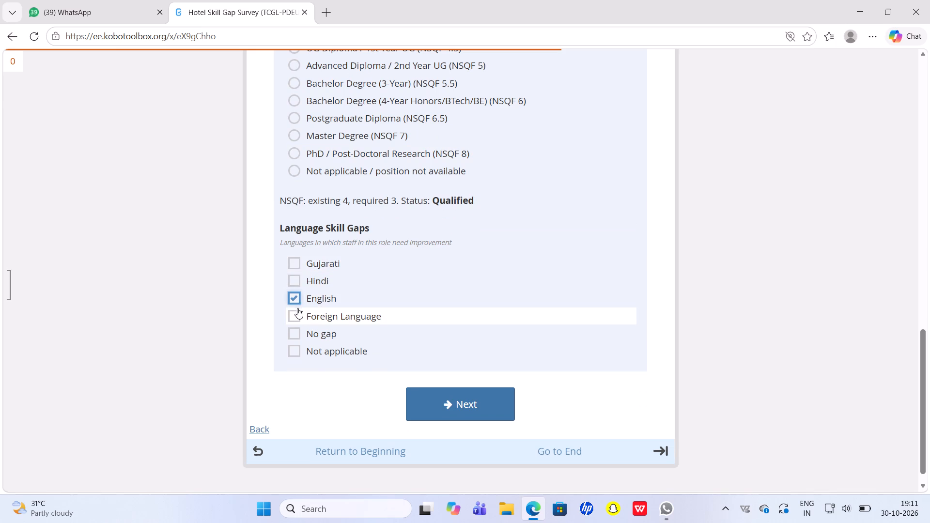
pyautogui.click(296, 311)
pyautogui.click(443, 407)
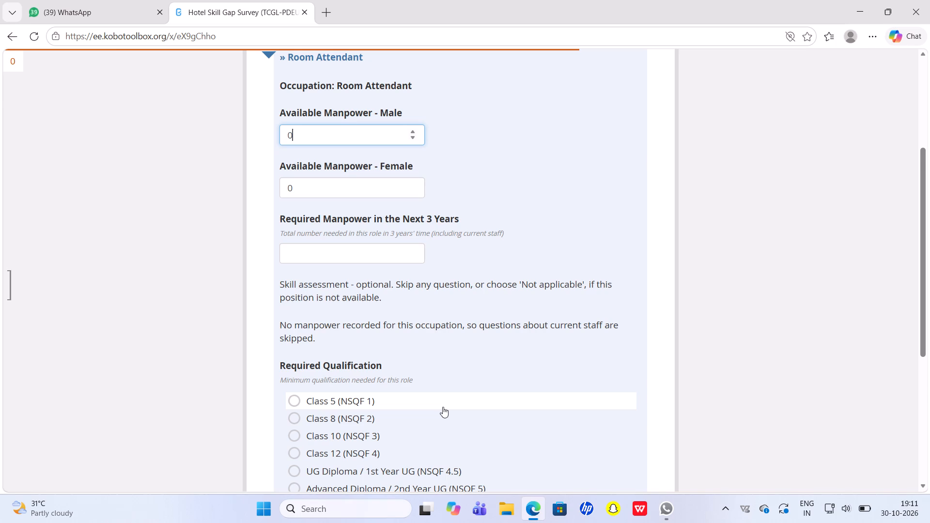
# Set the Room Attendant available manpower to 25 male and 15 female, with 48 required in the next 3 years.
pyautogui.press('BackSpace')
pyautogui.write('25')
pyautogui.click(390, 189)
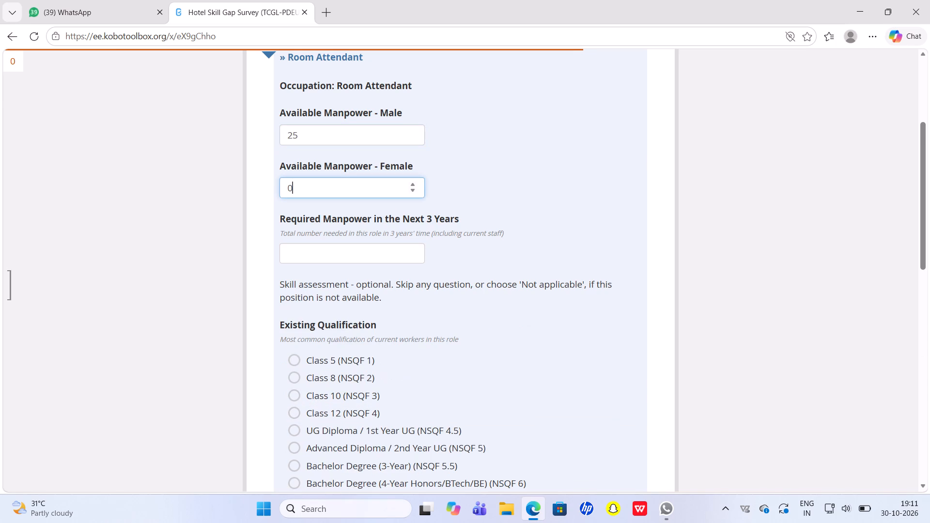
pyautogui.press('BackSpace')
pyautogui.write('15')
pyautogui.click(336, 248)
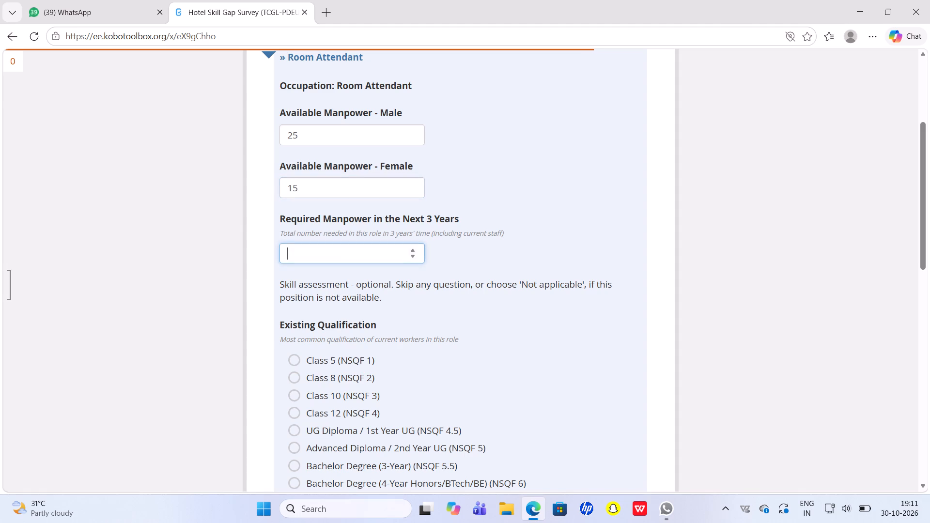
pyautogui.write('48')
pyautogui.click(553, 136)
# Set both the existing and required qualification for Room Attendant to Class 12 (NSQF 4).
pyautogui.scroll(-2, 503, 288)
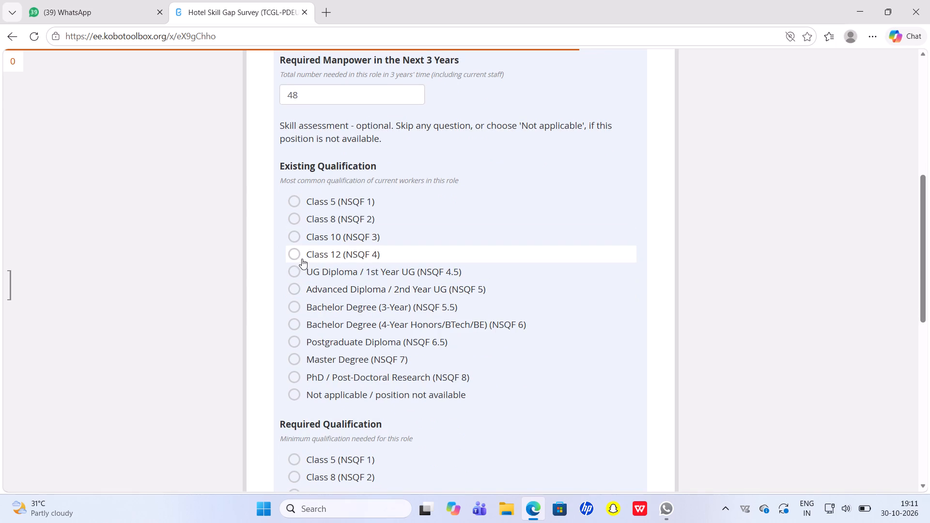
pyautogui.click(294, 254)
pyautogui.scroll(-2, 429, 407)
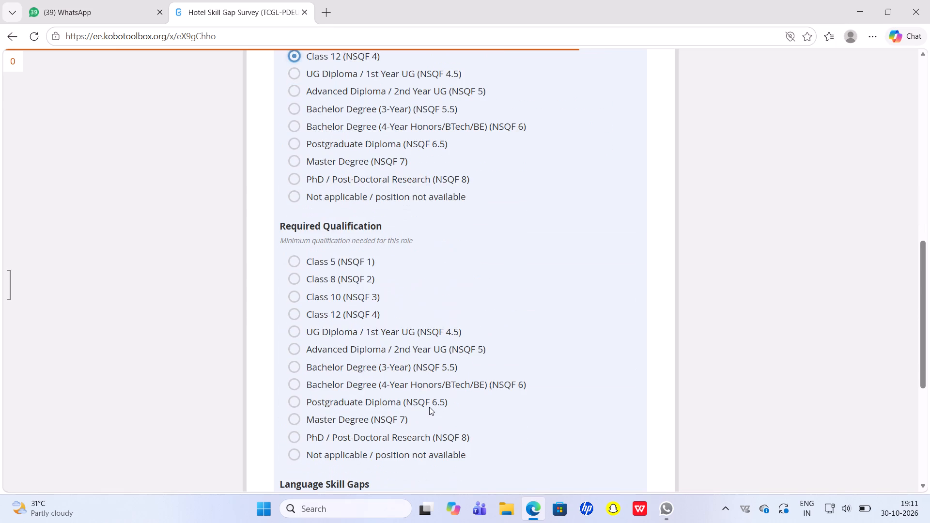
pyautogui.scroll(-1, 429, 407)
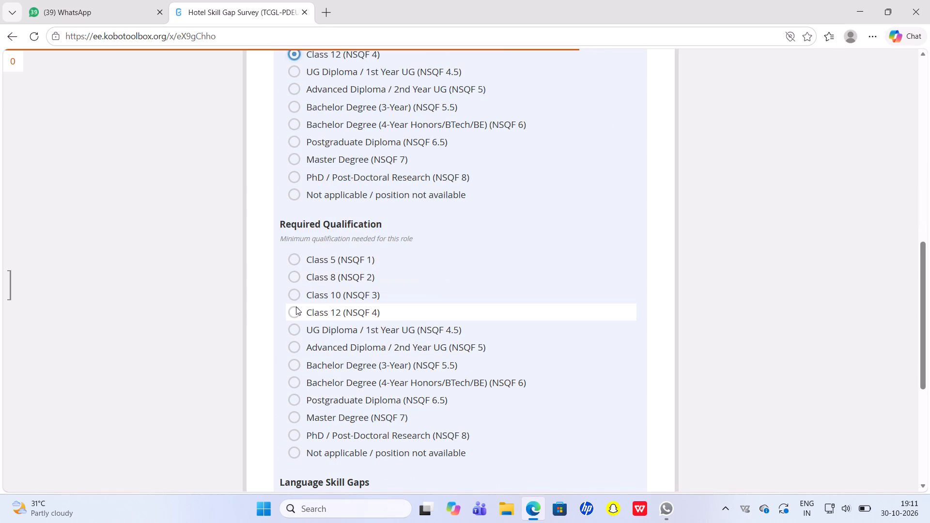
pyautogui.click(296, 307)
# Mark English and Foreign Language as the Room Attendant language skill gaps and advance to the next occupation.
pyautogui.scroll(-3, 351, 276)
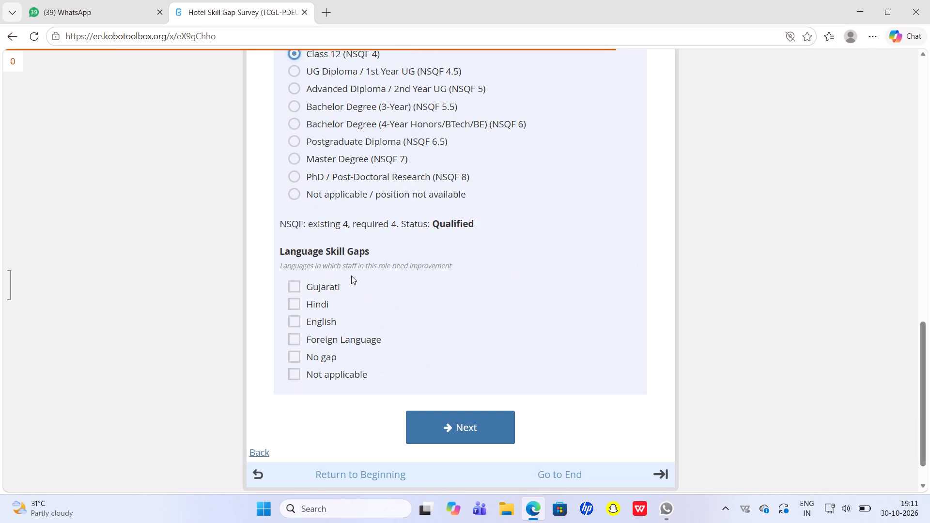
pyautogui.moveTo(298, 321); pyautogui.dragTo(296, 340)
pyautogui.click(296, 340)
pyautogui.click(295, 324)
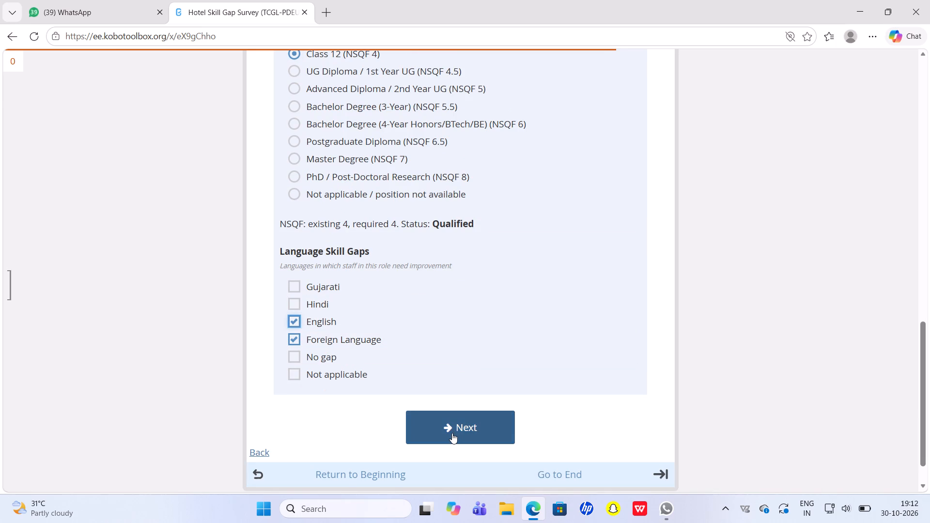
pyautogui.click(452, 433)
# Set the Laundry available manpower to 8 male and 4 female.
pyautogui.scroll(1, 452, 433)
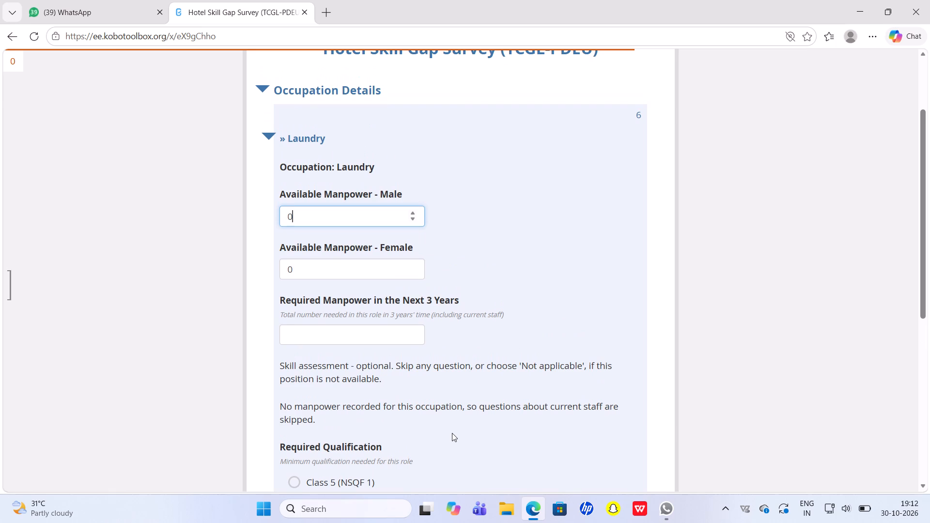
pyautogui.press('BackSpace')
pyautogui.press('8')
pyautogui.press('Return')
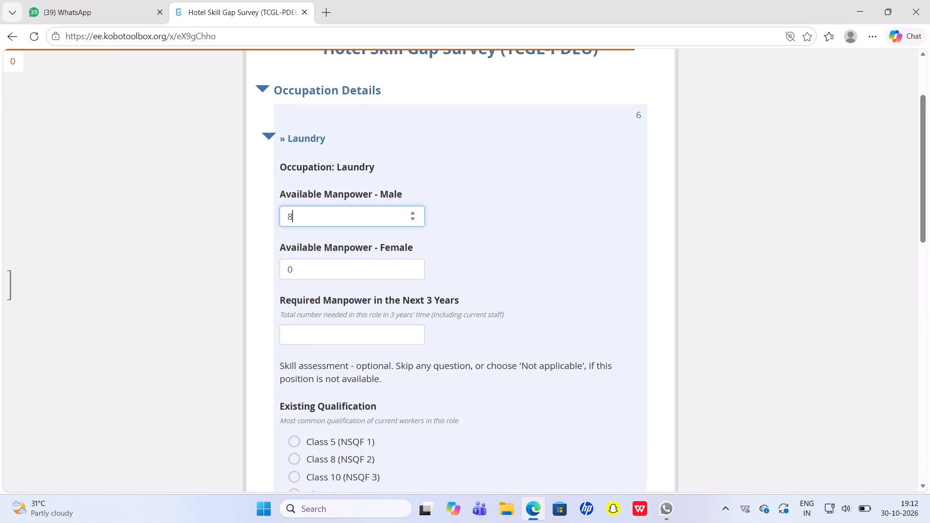
pyautogui.click(391, 261)
pyautogui.scroll(-1, 391, 261)
pyautogui.press('BackSpace')
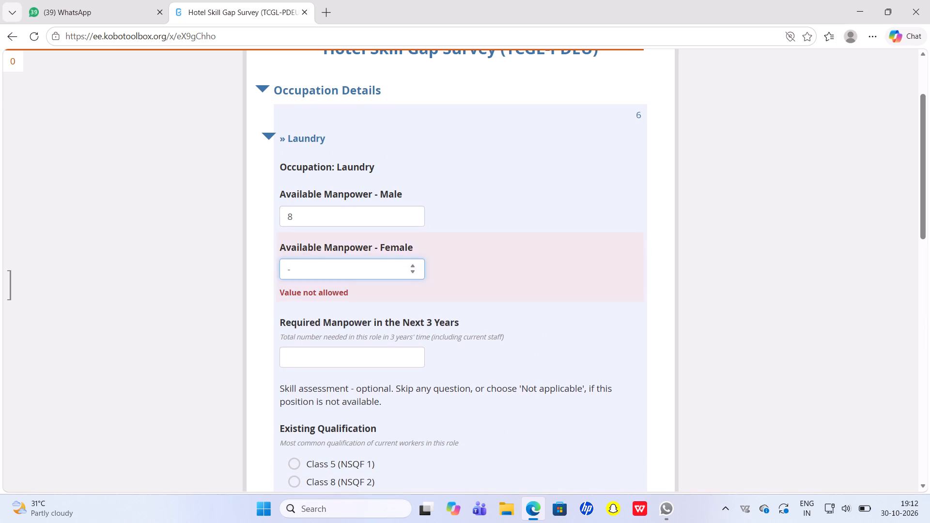
pyautogui.press('BackSpace')
pyautogui.scroll(-1, 391, 261)
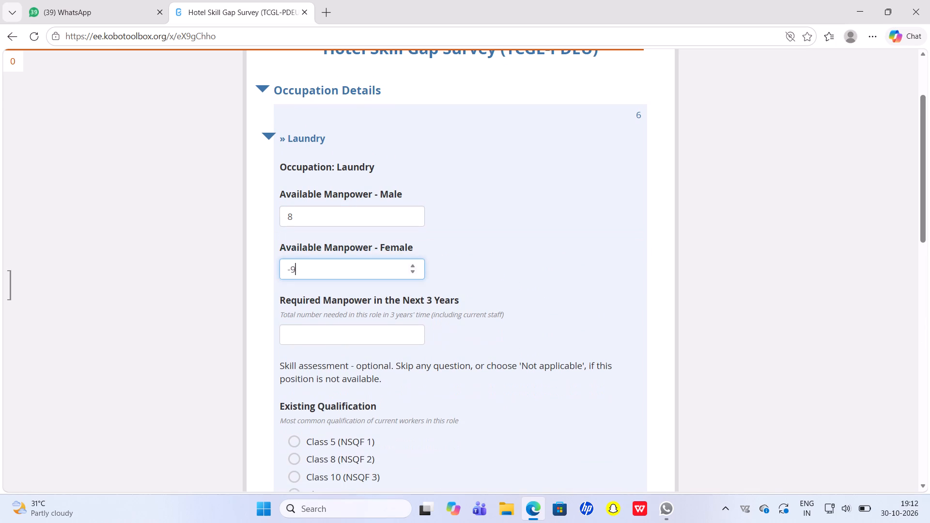
pyautogui.scroll(-1, 391, 261)
pyautogui.press('4')
pyautogui.press('BackSpace')
pyautogui.press('BackSpace')
pyautogui.press('BackSpace')
pyautogui.press('BackSpace')
pyautogui.press('4')
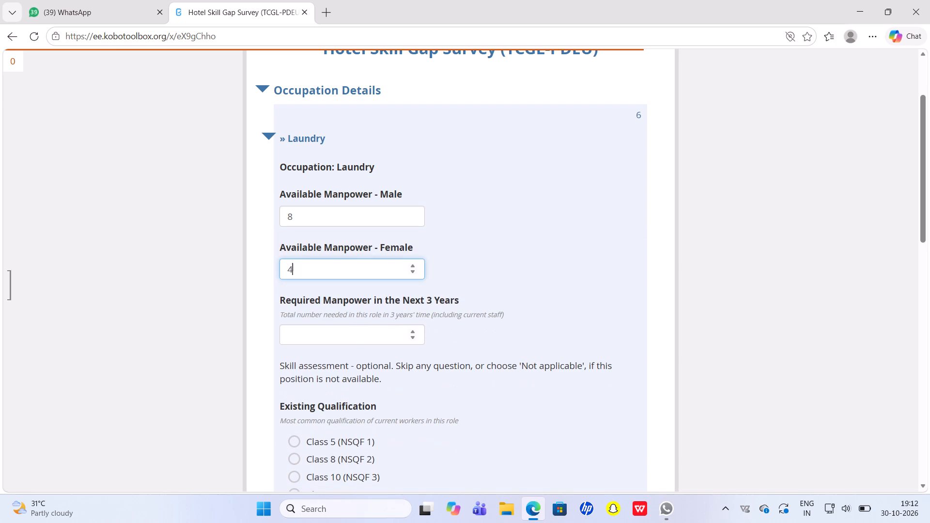
# Set the Laundry required manpower in the next 3 years to 15.
pyautogui.click(325, 334)
pyautogui.write('15')
pyautogui.scroll(-3, 325, 334)
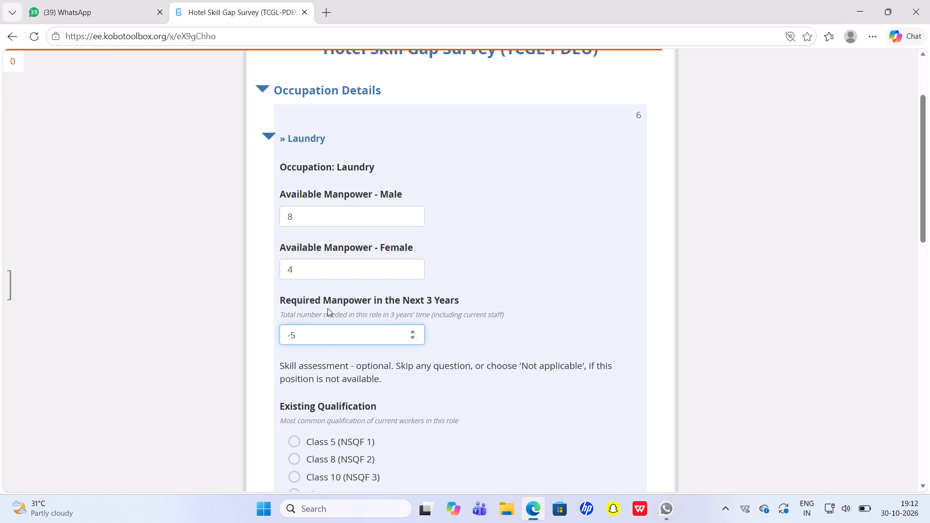
pyautogui.press('BackSpace')
pyautogui.press('BackSpace')
pyautogui.write('15')
pyautogui.click(483, 187)
pyautogui.scroll(-2, 483, 187)
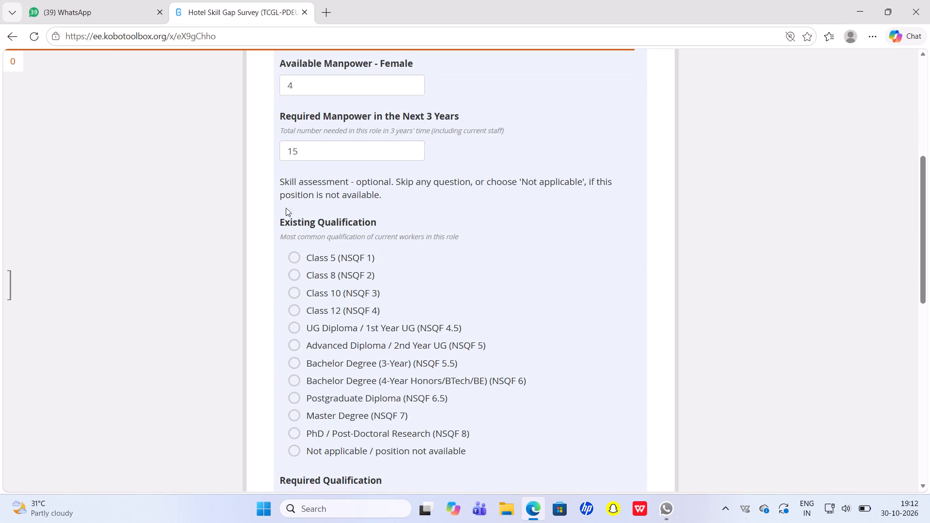
# Set both the existing and required qualification for Laundry to Class 10 (NSQF 3).
pyautogui.click(292, 290)
pyautogui.scroll(-2, 347, 368)
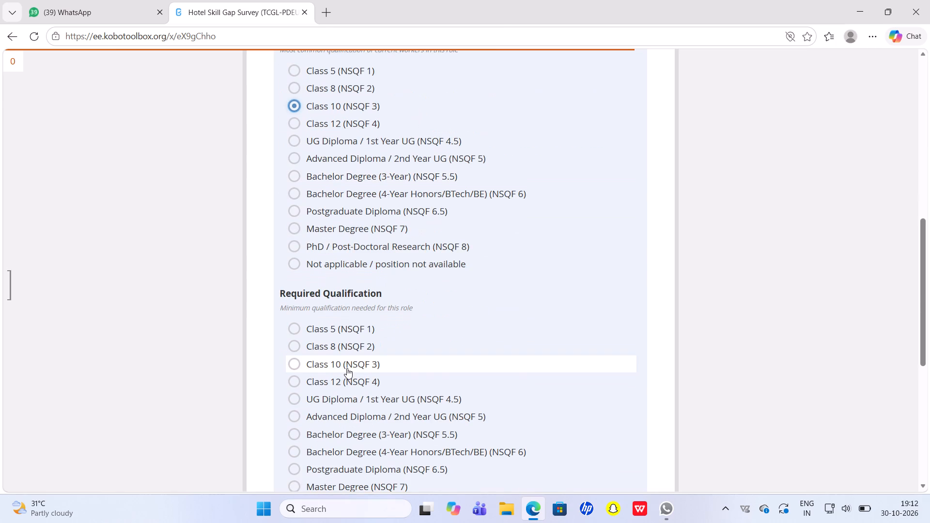
pyautogui.click(297, 365)
# Mark English and Foreign Language as the Laundry language skill gaps and advance to the next occupation.
pyautogui.scroll(-2, 487, 310)
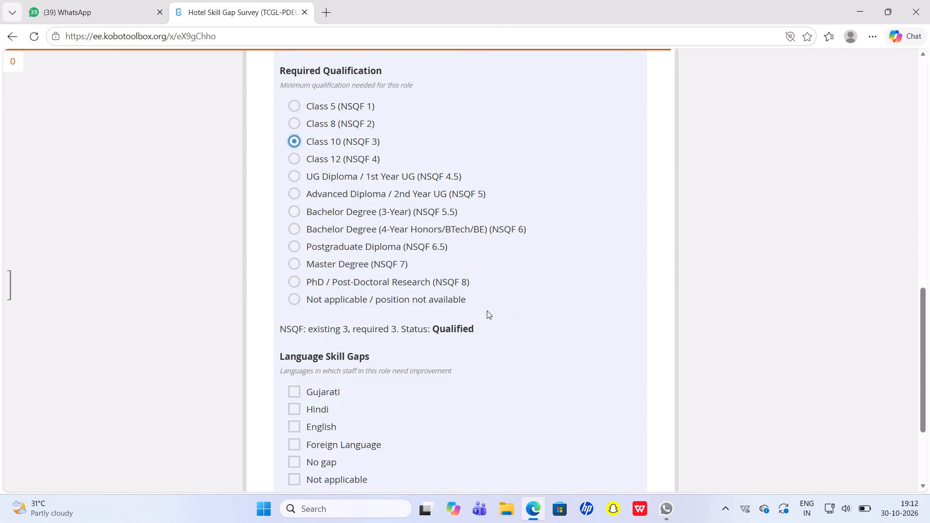
pyautogui.scroll(-3, 487, 310)
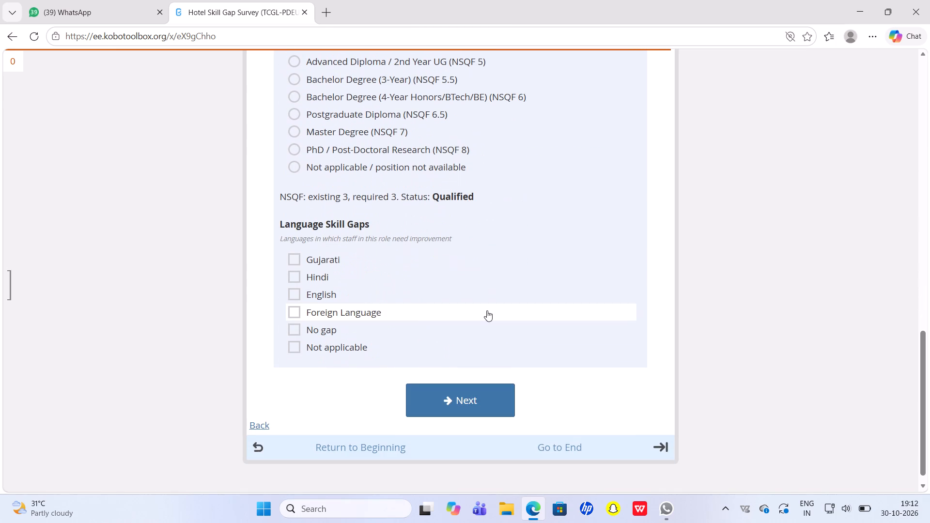
pyautogui.click(290, 300)
pyautogui.click(291, 312)
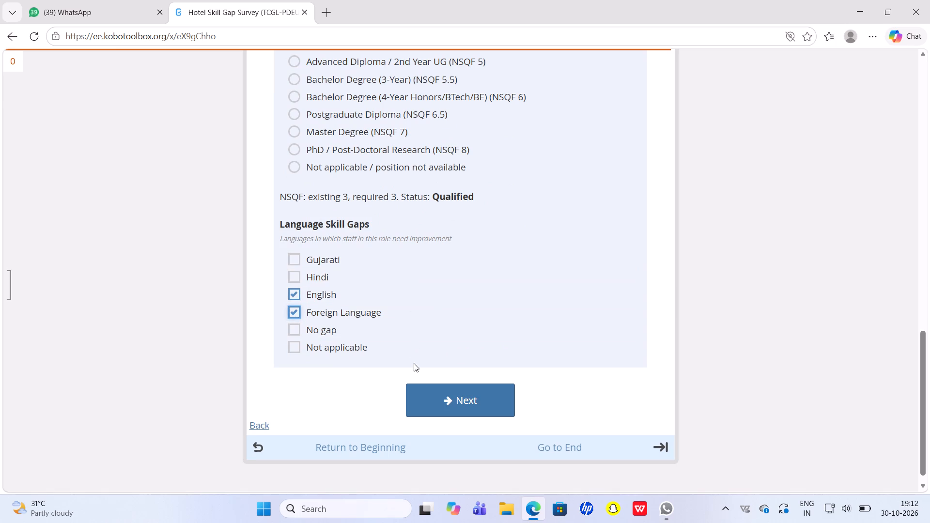
pyautogui.click(432, 395)
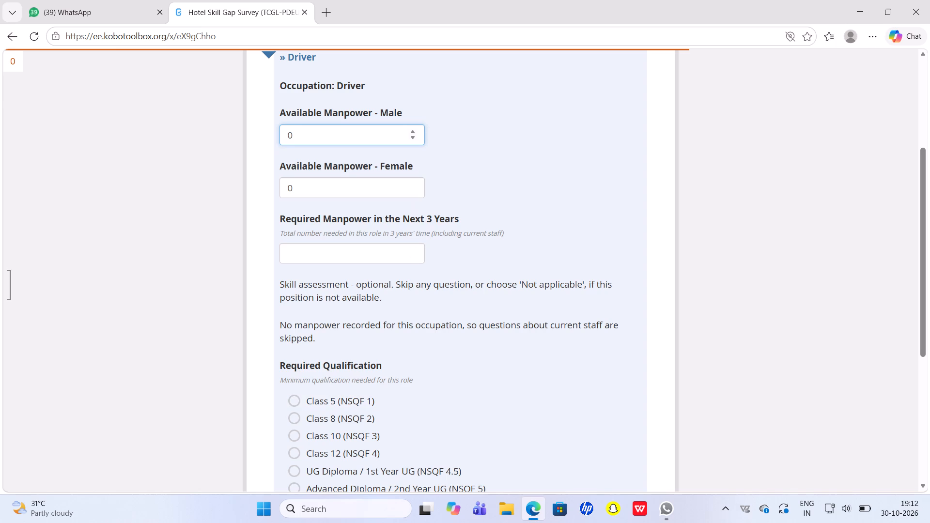
# Fill in the Driver manpower figures: 8 male and 2 female available, 12 required in the next 3 years.
pyautogui.press('BackSpace')
pyautogui.press('8')
pyautogui.click(353, 186)
pyautogui.press('BackSpace')
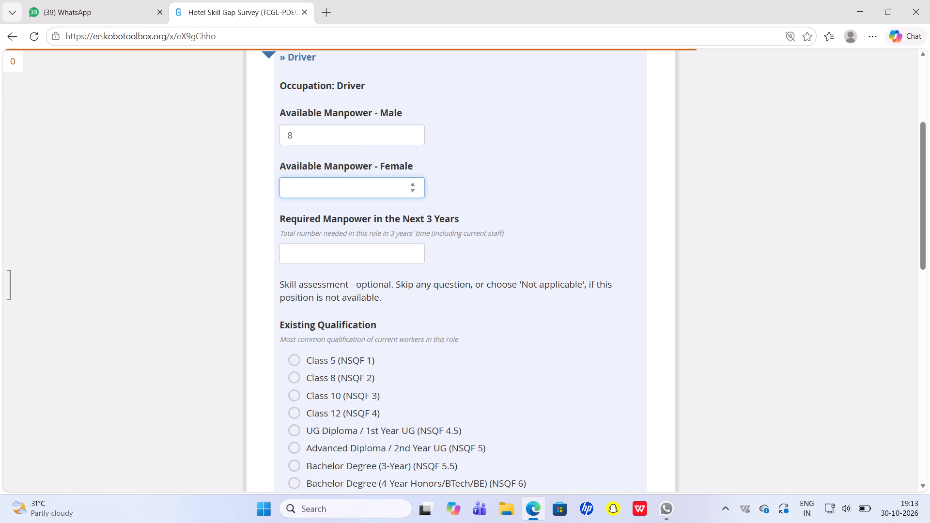
pyautogui.press('2')
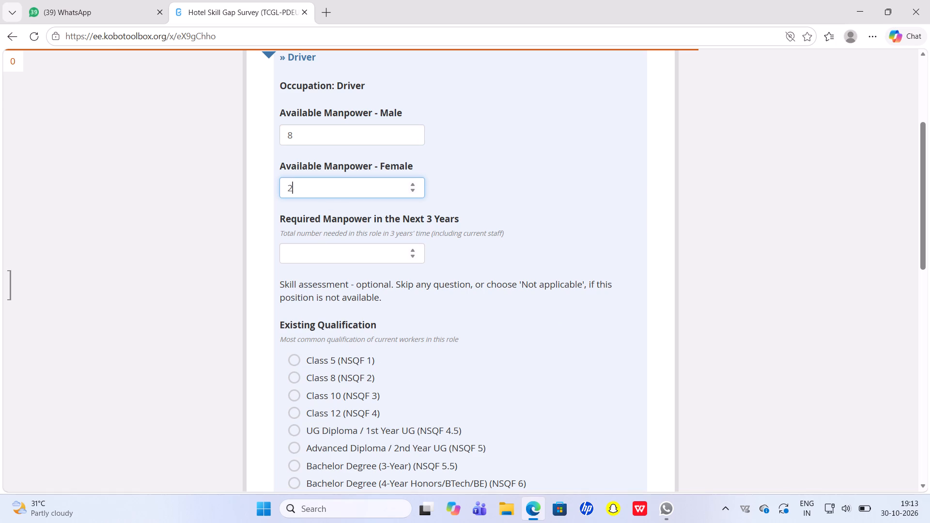
pyautogui.click(313, 261)
pyautogui.write('12')
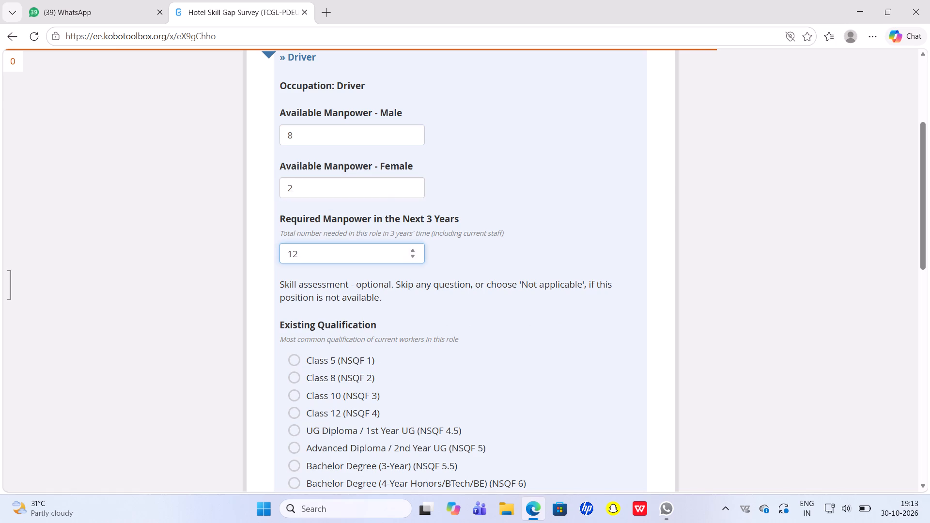
pyautogui.click(592, 78)
# Set both the existing and required qualification for Driver to Class 10 (NSQF 3).
pyautogui.scroll(-3, 517, 249)
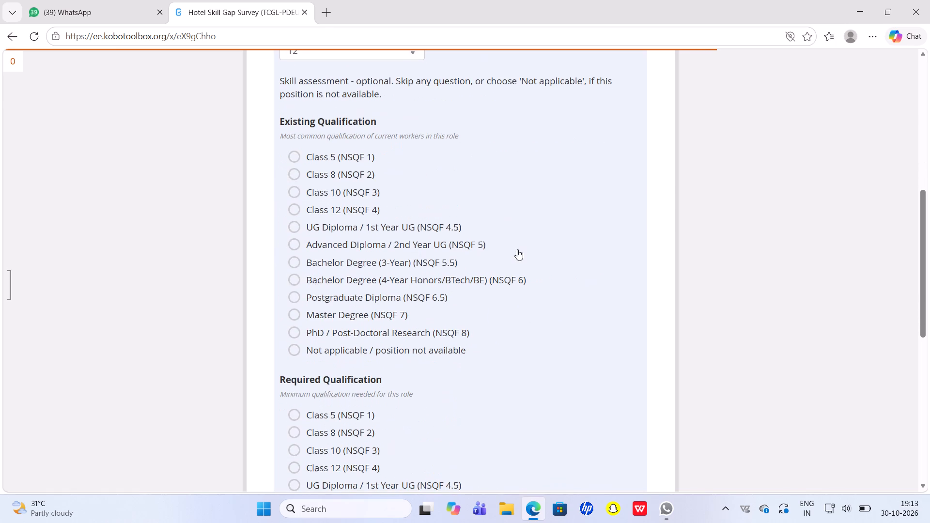
pyautogui.click(292, 194)
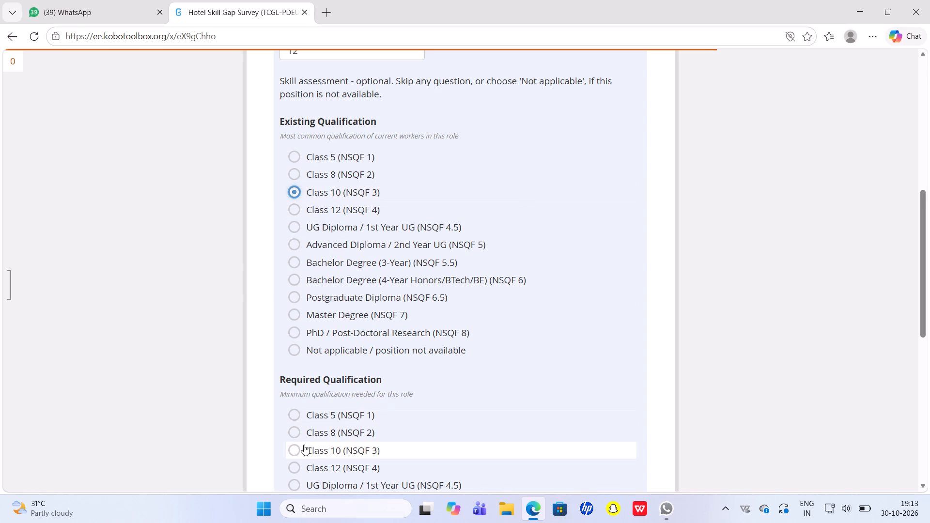
pyautogui.click(292, 454)
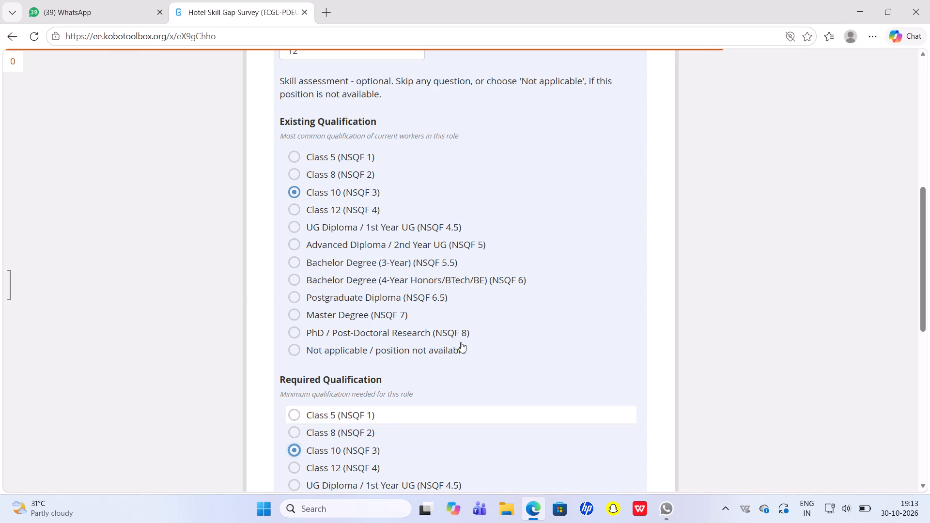
# Mark English and Foreign Language as the Driver language skill gaps and advance to the next occupation.
pyautogui.scroll(-6, 573, 353)
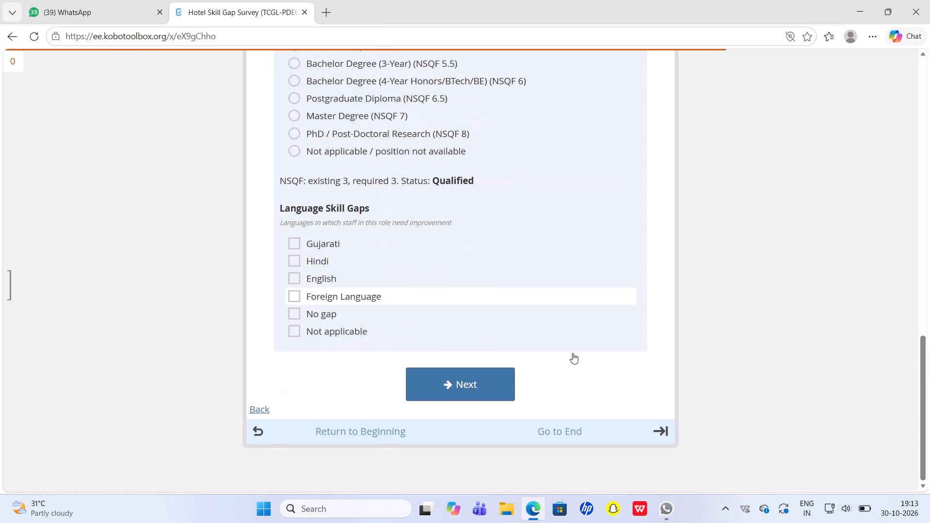
pyautogui.moveTo(299, 281); pyautogui.dragTo(293, 301)
pyautogui.click(293, 282)
pyautogui.click(294, 298)
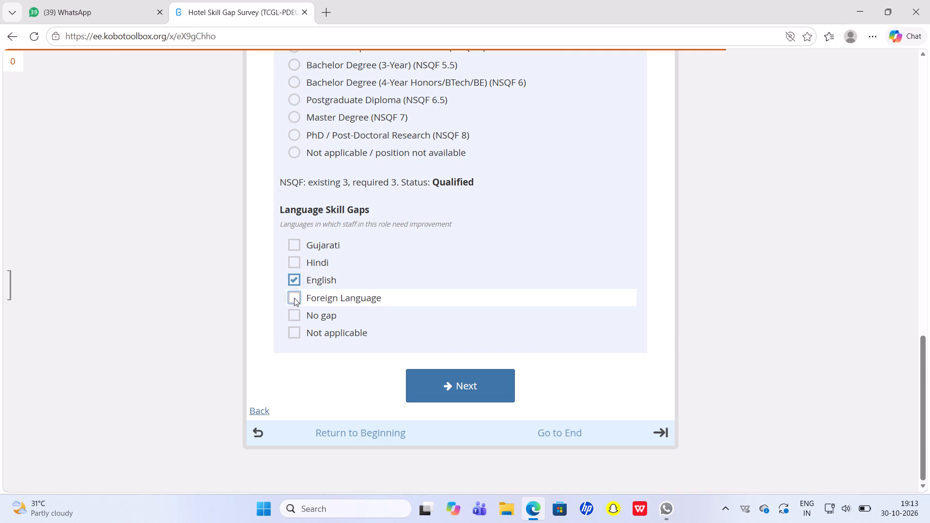
pyautogui.click(457, 373)
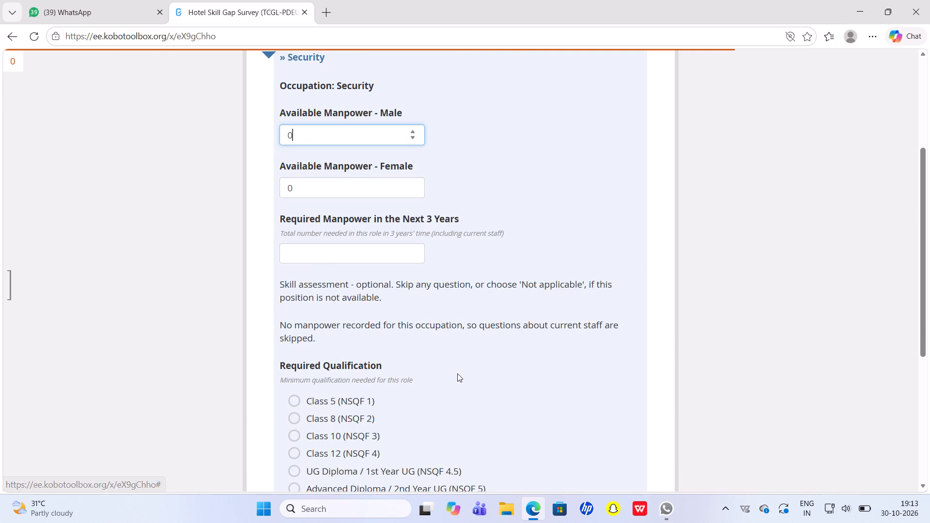
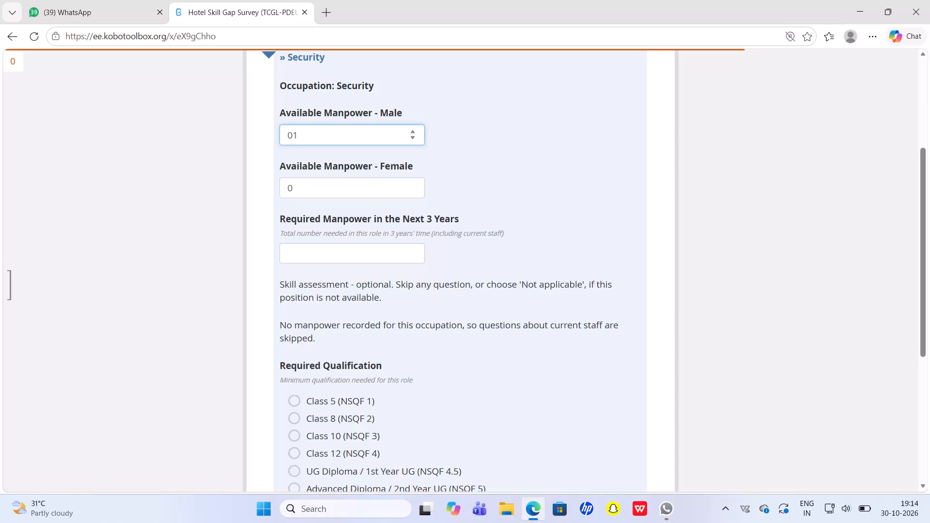
# Fill in the Security manpower figures: 18 male and 4 female available, 28 required in the next 3 years.
pyautogui.press('BackSpace')
pyautogui.press('BackSpace')
pyautogui.press('1')
pyautogui.press('8')
pyautogui.click(381, 189)
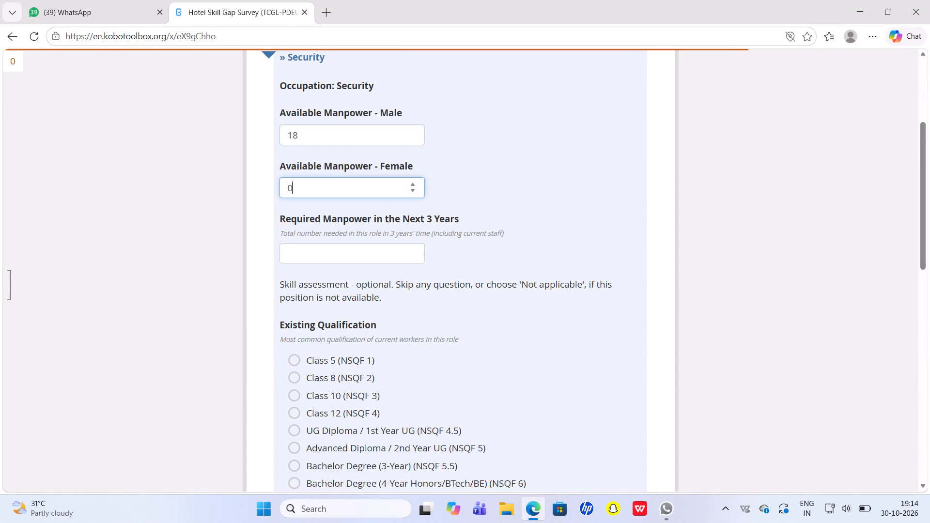
pyautogui.press('BackSpace')
pyautogui.press('4')
pyautogui.click(346, 247)
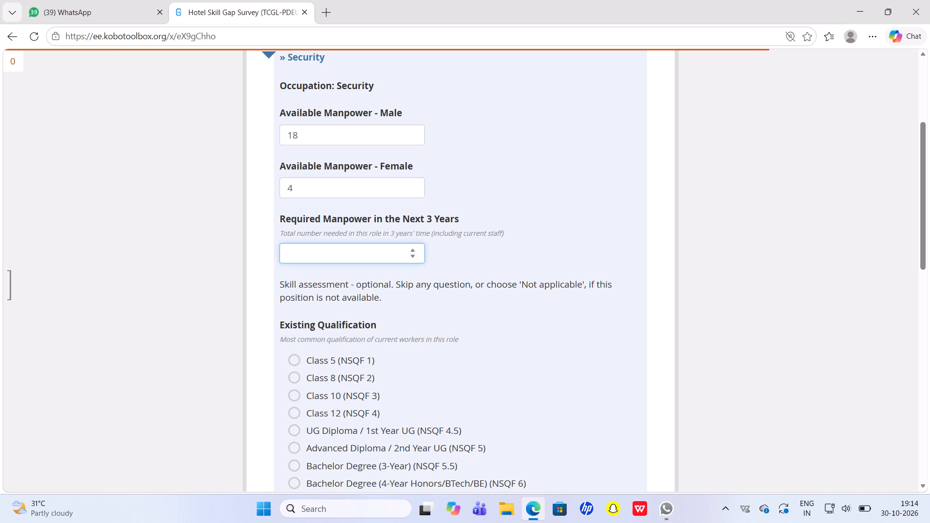
pyautogui.press('2')
pyautogui.press('8')
pyautogui.click(506, 138)
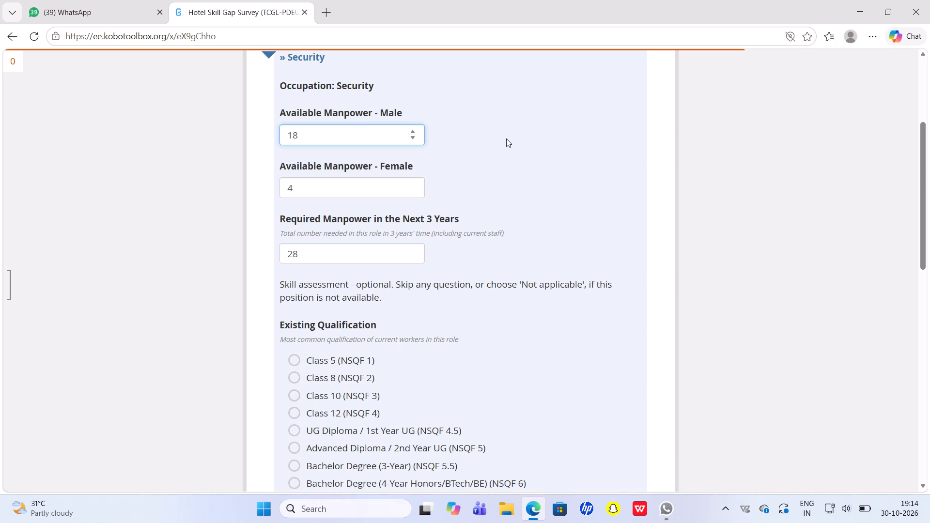
# Set both the existing and required qualification for Security to Class 12 (NSQF 4).
pyautogui.scroll(-3, 506, 138)
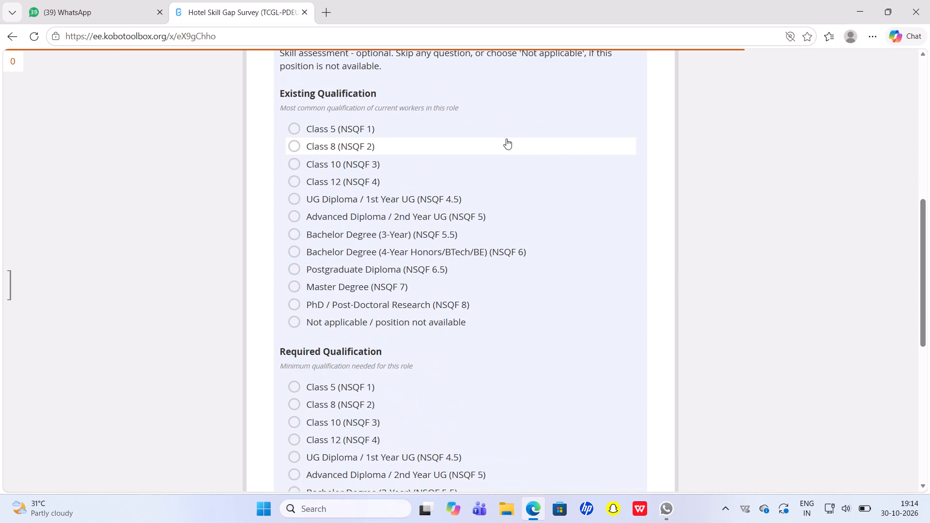
pyautogui.click(294, 180)
pyautogui.scroll(-2, 558, 265)
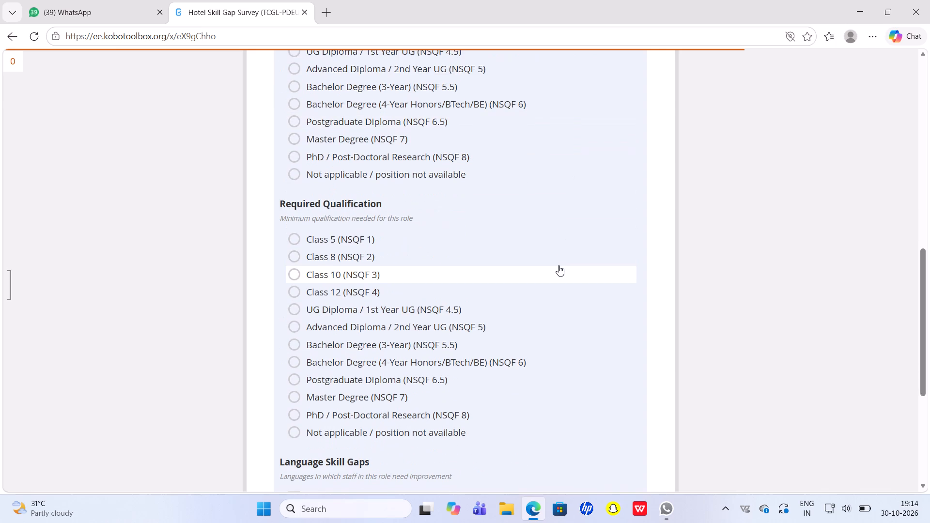
pyautogui.click(295, 288)
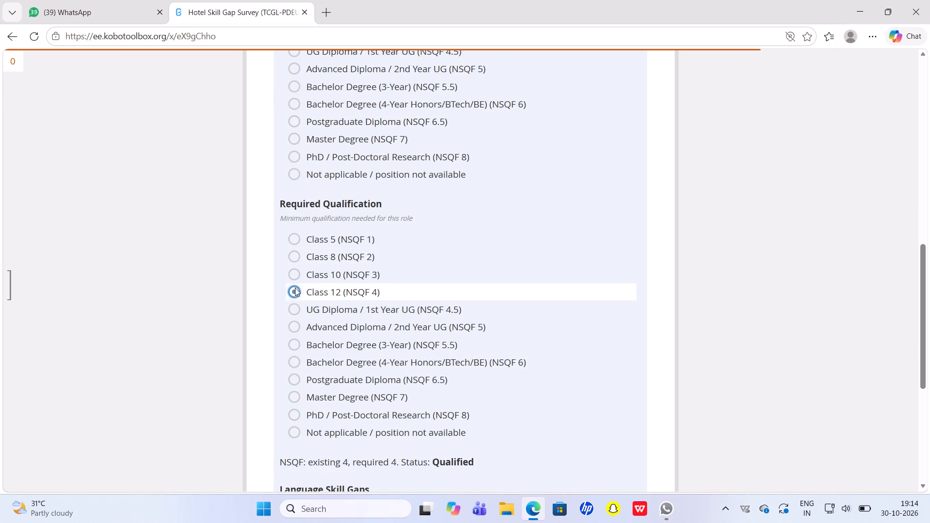
# Mark English and Foreign Language as the Security language skill gaps and advance to the next occupation.
pyautogui.scroll(-3, 481, 355)
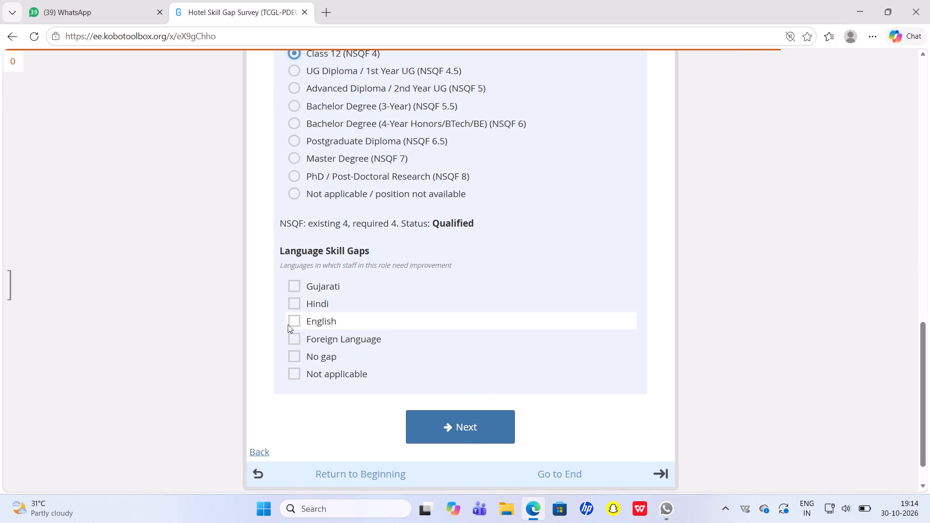
pyautogui.moveTo(291, 322); pyautogui.dragTo(296, 319)
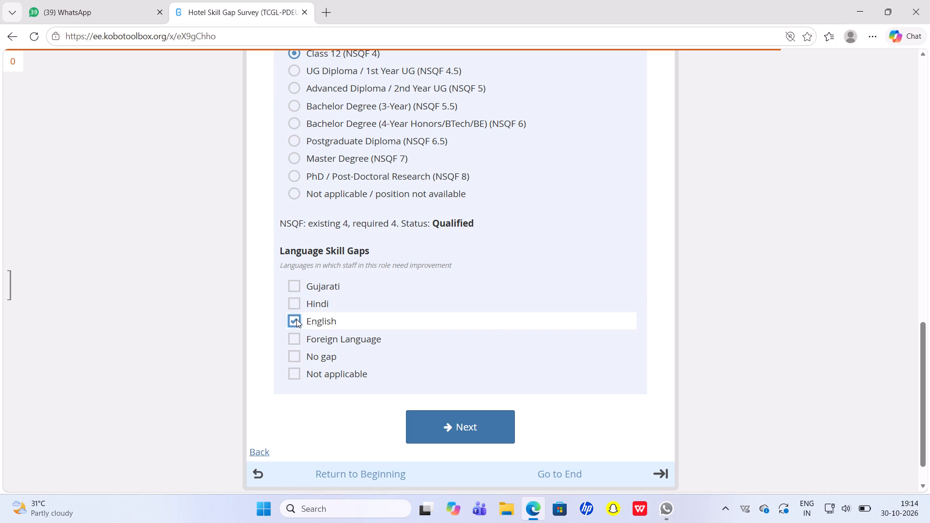
pyautogui.click(296, 319)
pyautogui.click(295, 319)
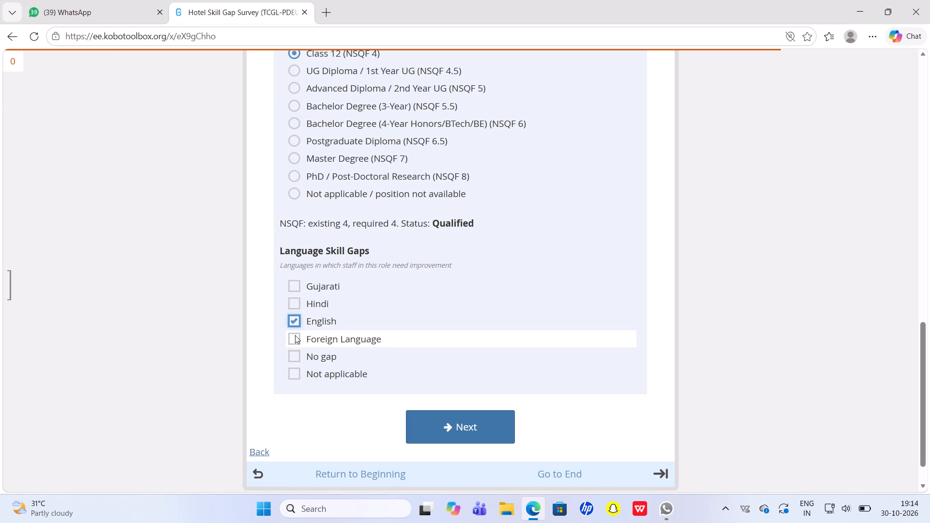
pyautogui.click(295, 338)
pyautogui.click(469, 415)
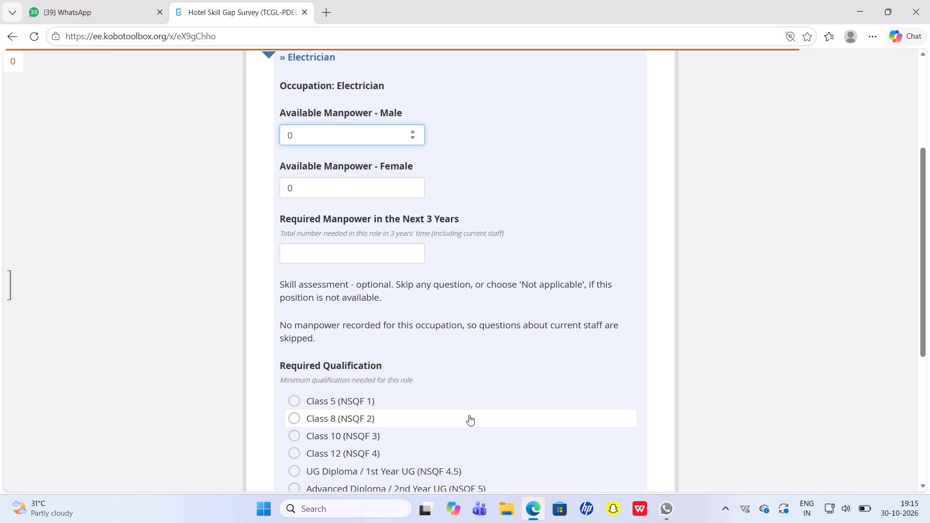
# Fill in the Electrician manpower figures: 8 male and 2 female available, 12 required in the next 3 years.
pyautogui.press('BackSpace')
pyautogui.press('8')
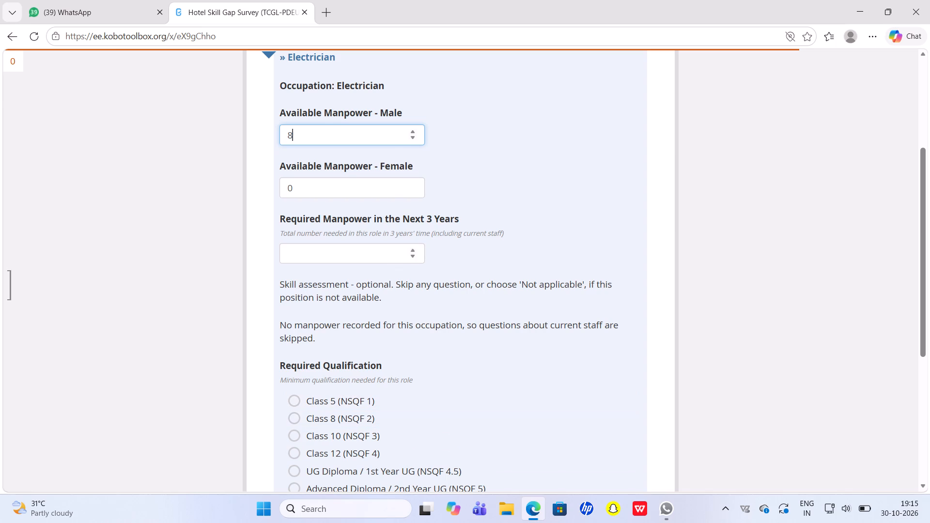
pyautogui.click(388, 177)
pyautogui.press('BackSpace')
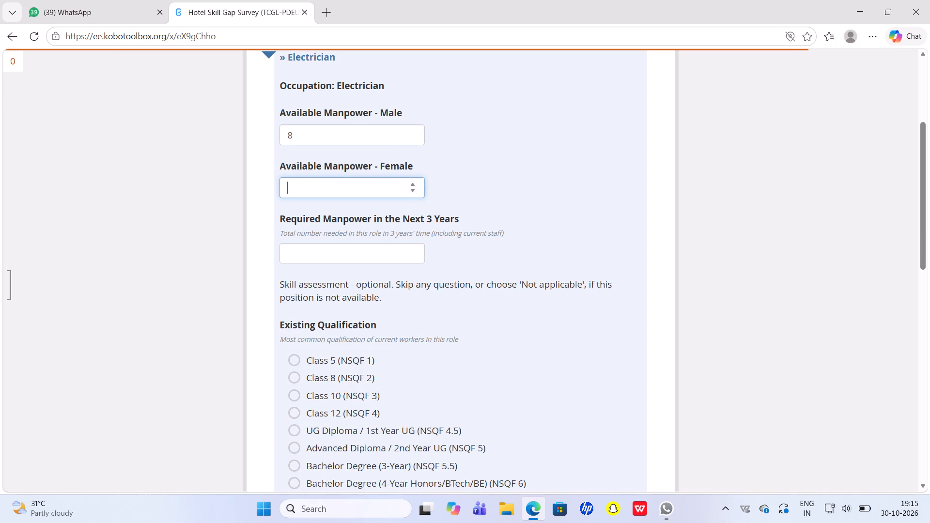
pyautogui.press('2')
pyautogui.click(356, 255)
pyautogui.write('12')
pyautogui.click(568, 170)
# Set both the existing and required qualification for Electrician to Bachelor Degree (4-Year Honors/BTech/BE) (NSQF 6).
pyautogui.scroll(-3, 551, 294)
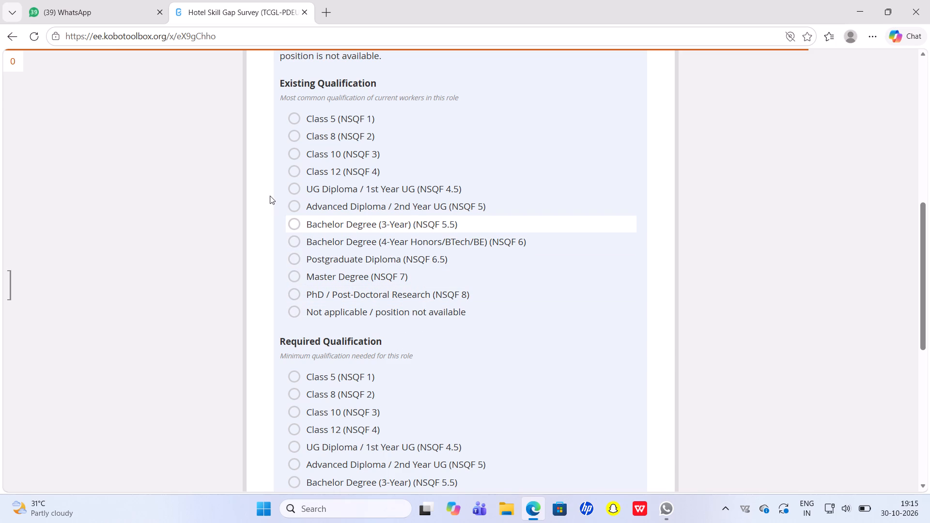
pyautogui.click(293, 243)
pyautogui.scroll(-1, 361, 424)
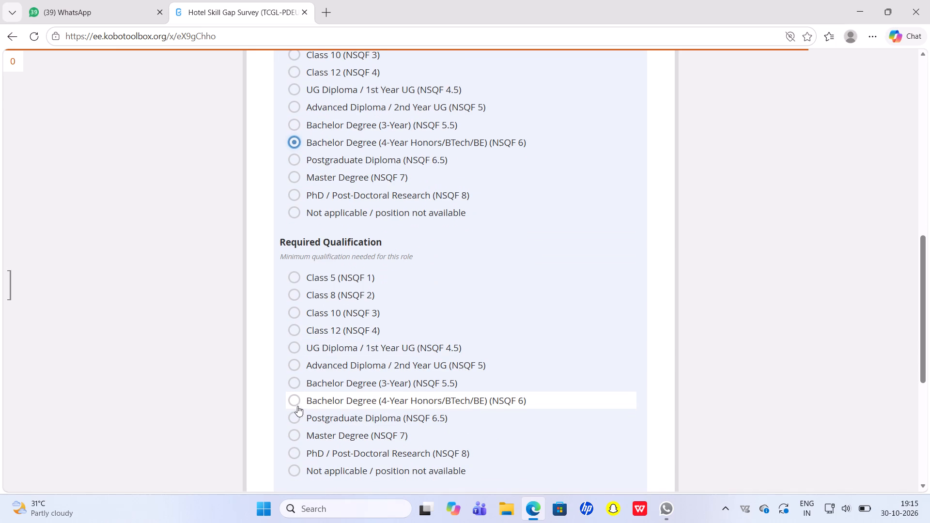
pyautogui.click(294, 401)
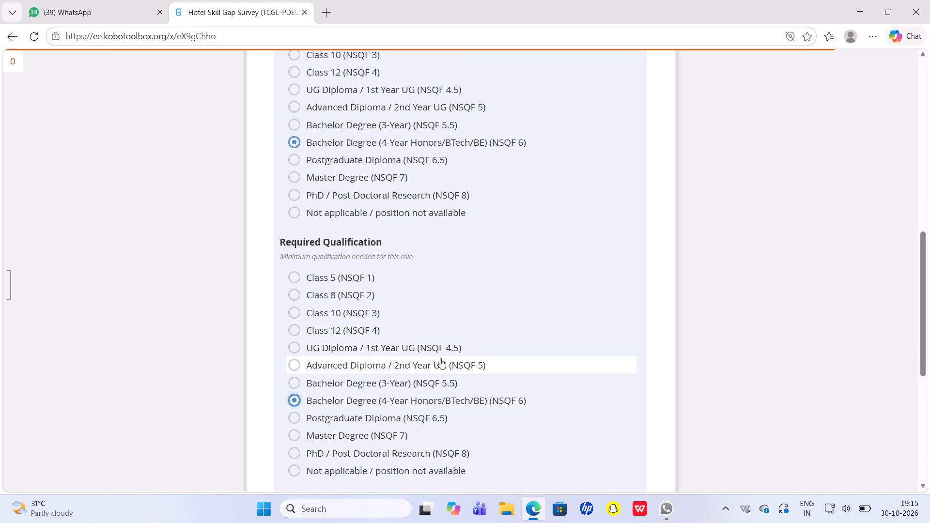
# Mark English and Foreign Language as the Electrician language skill gaps and advance to the next occupation.
pyautogui.scroll(-3, 440, 358)
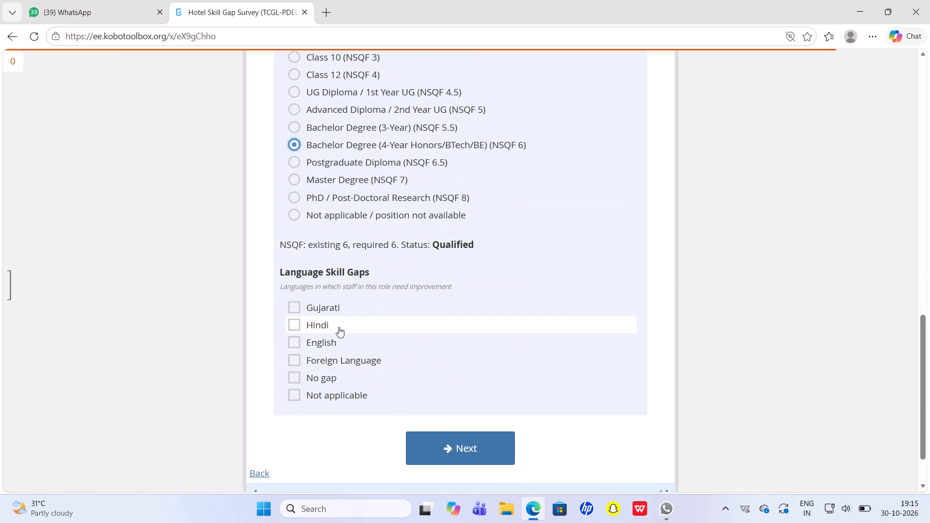
pyautogui.moveTo(296, 346); pyautogui.dragTo(292, 365)
pyautogui.click(292, 349)
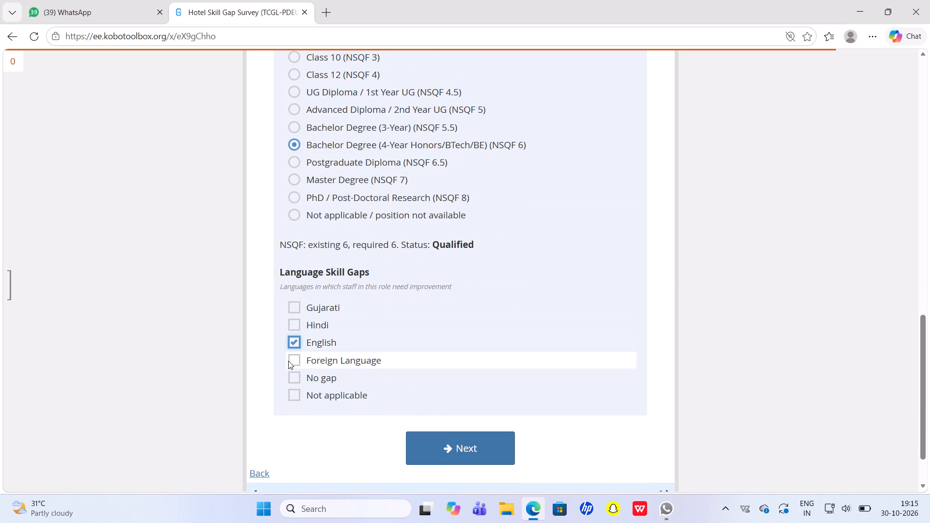
pyautogui.click(288, 362)
pyautogui.click(454, 464)
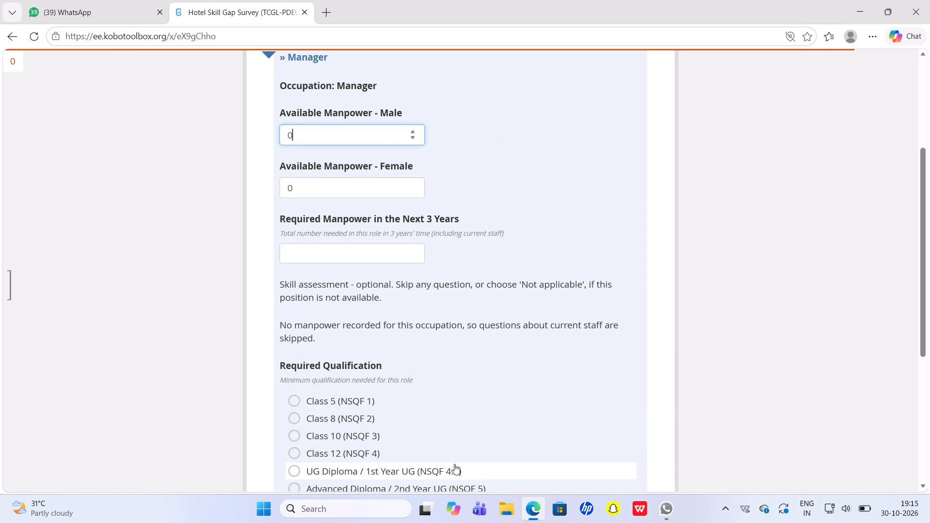
# Fill in the Manager manpower figures: 12 male and 8 female available, 25 required in the next 3 years.
pyautogui.press('BackSpace')
pyautogui.write('12')
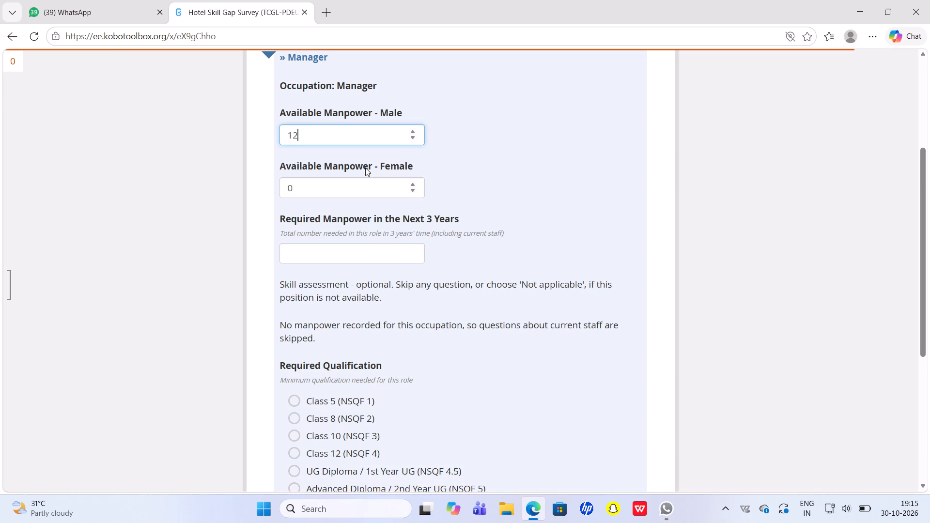
pyautogui.click(359, 183)
pyautogui.press('BackSpace')
pyautogui.press('8')
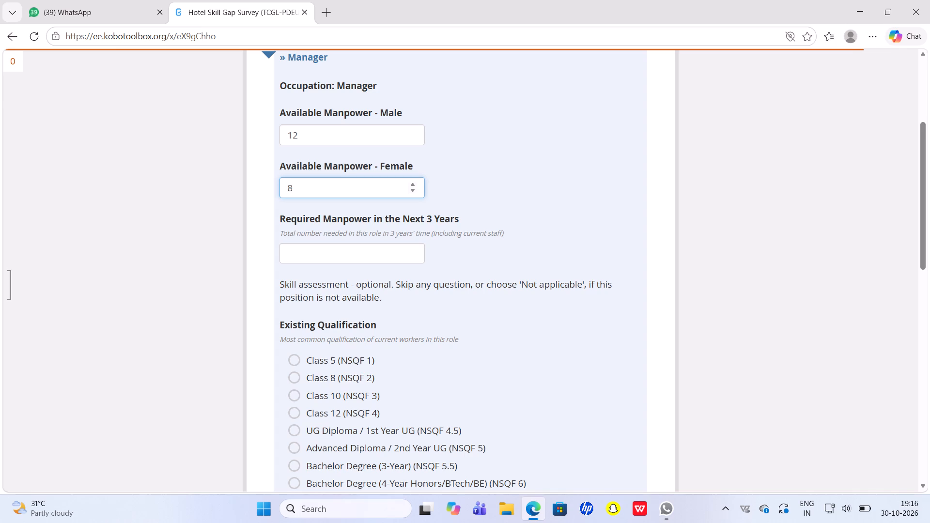
pyautogui.click(339, 246)
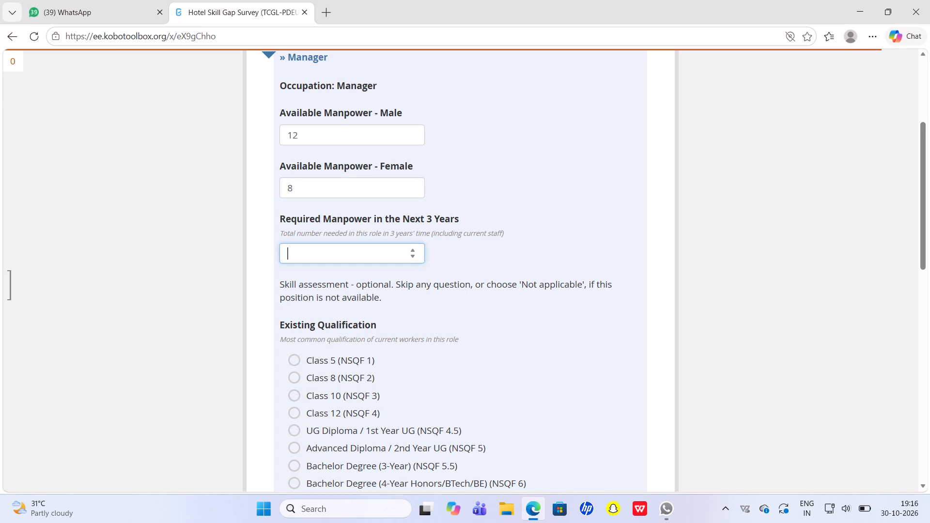
pyautogui.write('25')
pyautogui.click(485, 201)
# Set the Manager's existing qualification to Bachelor Degree (3-Year) (NSQF 5.5) and the required one to Postgraduate Diploma (NSQF 6.5).
pyautogui.scroll(-2, 485, 201)
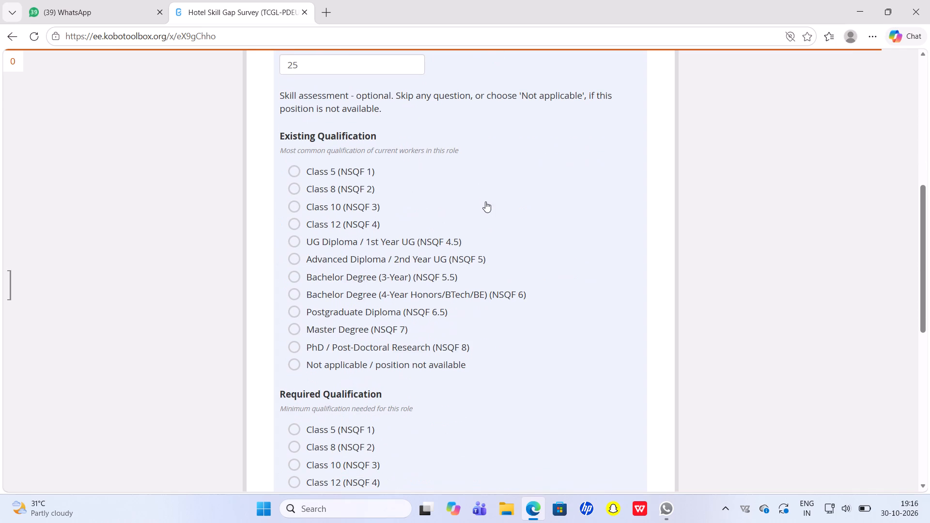
pyautogui.click(296, 280)
pyautogui.scroll(-1, 437, 327)
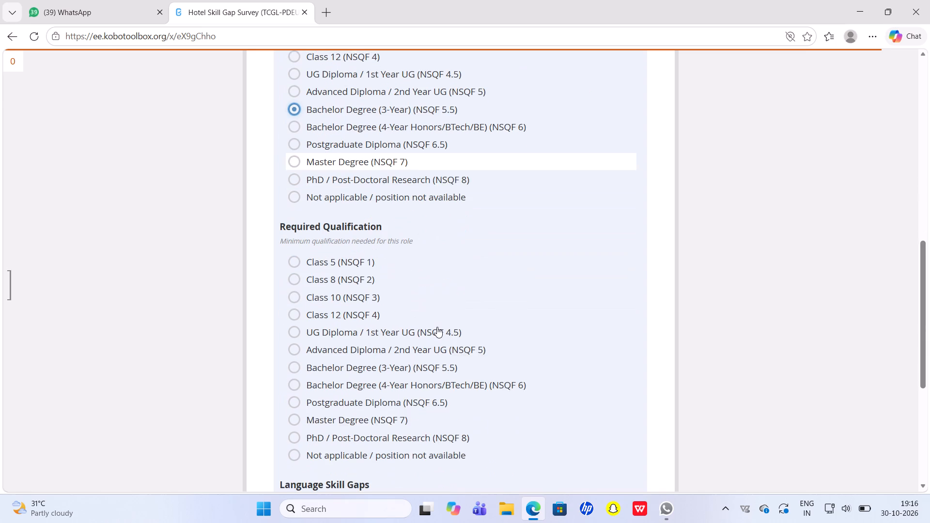
pyautogui.scroll(-1, 437, 327)
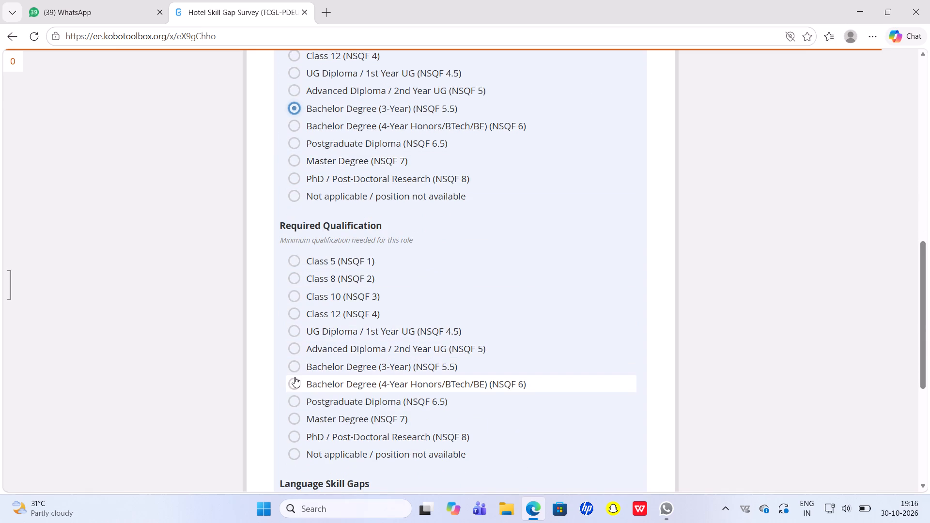
pyautogui.click(294, 397)
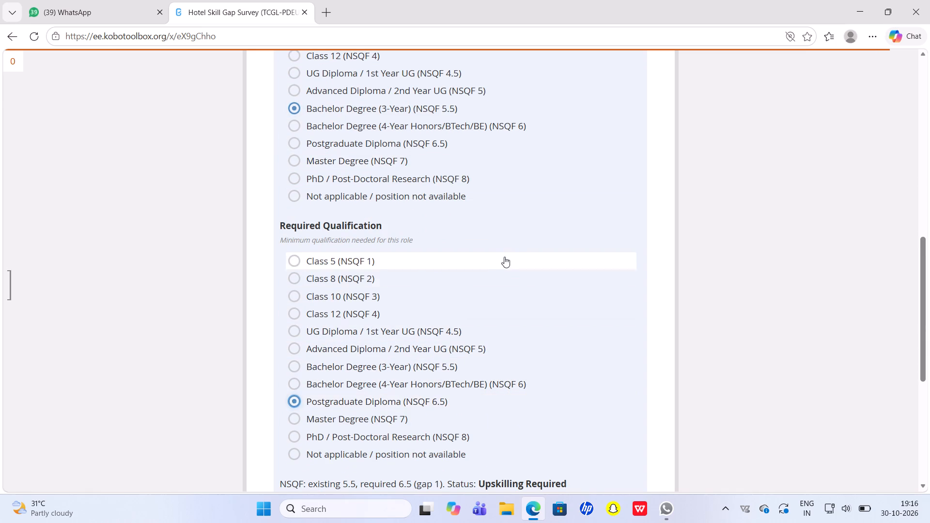
# Mark Foreign Language as the Manager language skill gap and advance past the manpower check page to Section E: Suggestions.
pyautogui.scroll(-3, 507, 287)
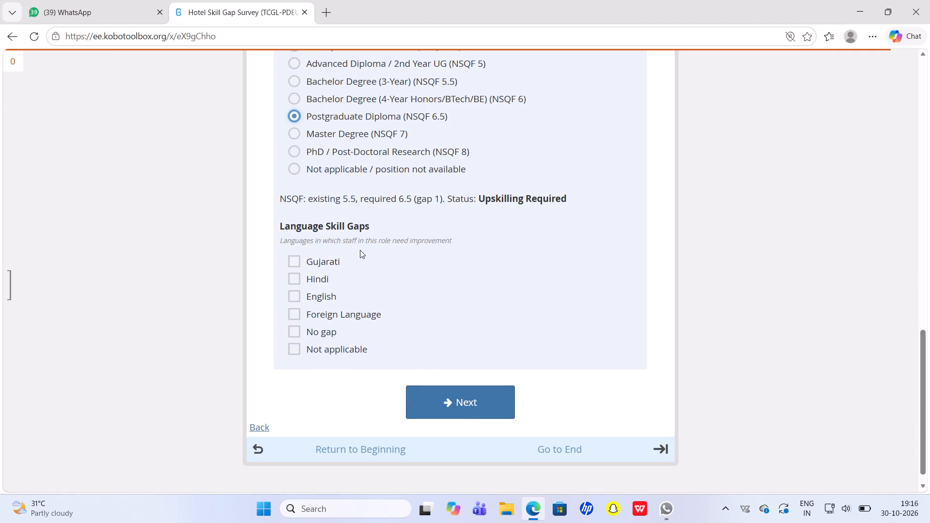
pyautogui.click(294, 317)
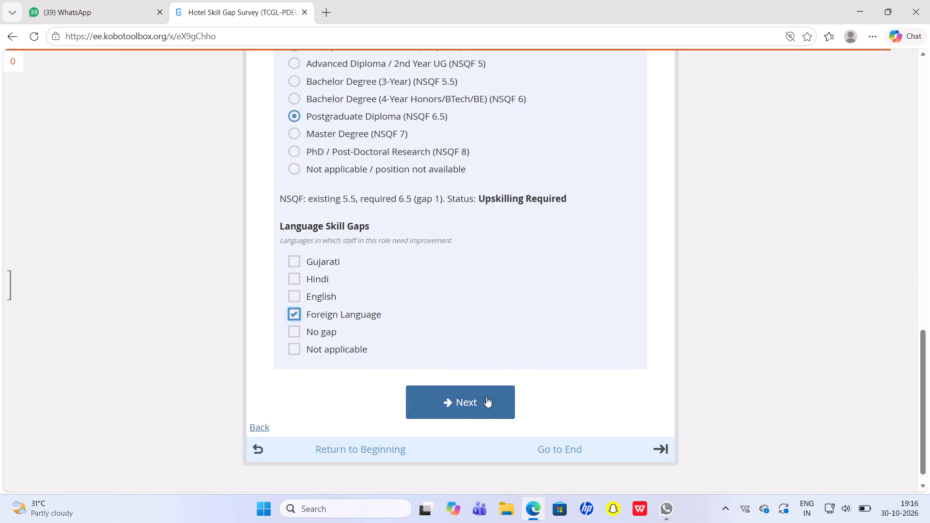
pyautogui.click(482, 399)
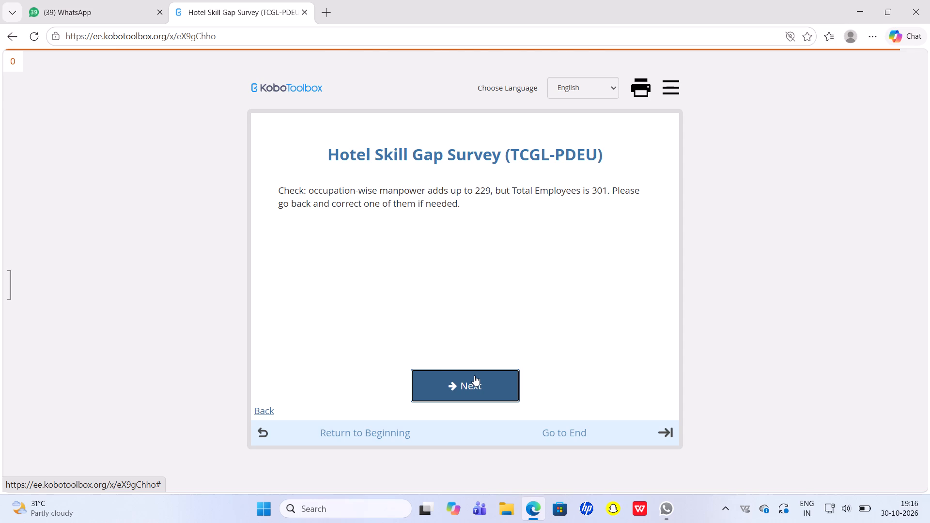
pyautogui.click(474, 375)
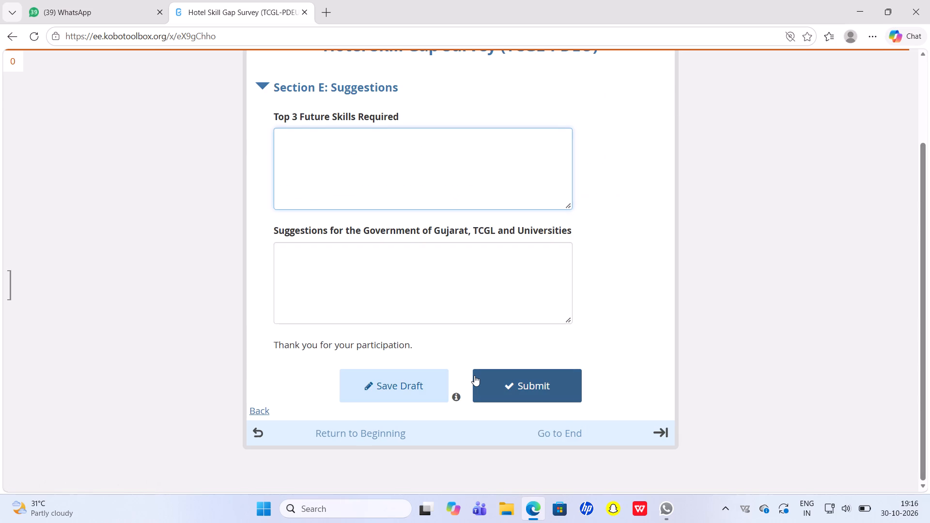
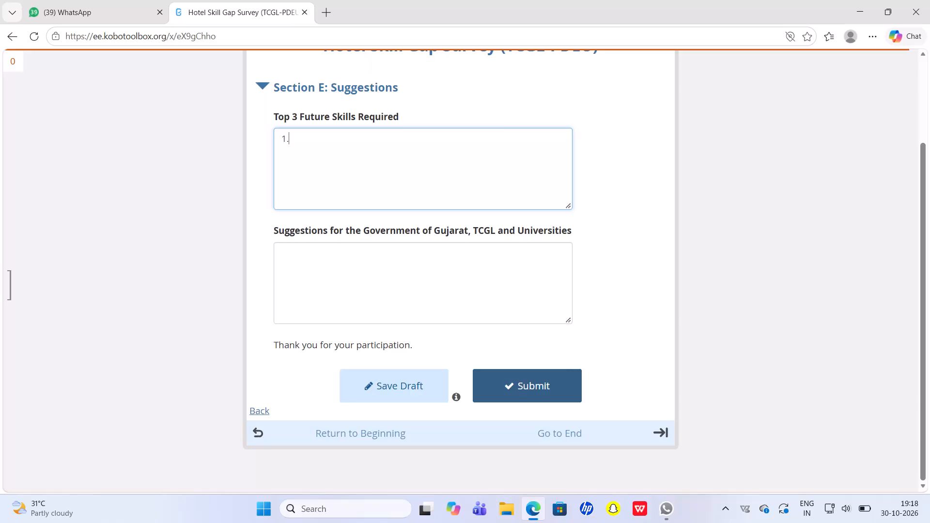
# Enter "Digital and technology skills." as item 1 of the Top 3 Future Skills Required.
pyautogui.hotkey('shift', 'd')
pyautogui.press('i')
pyautogui.write('gital and')
pyautogui.press('space')
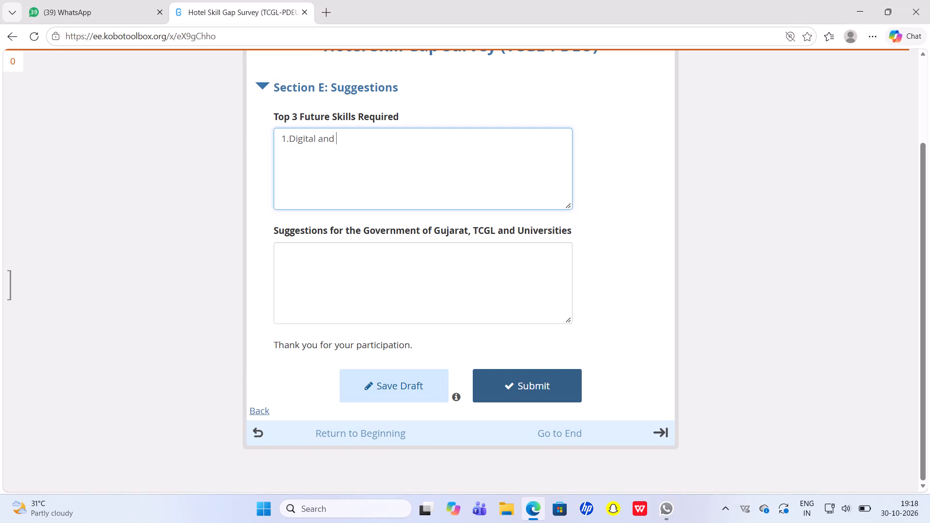
pyautogui.write('tecnology')
pyautogui.press('space')
pyautogui.write('skills')
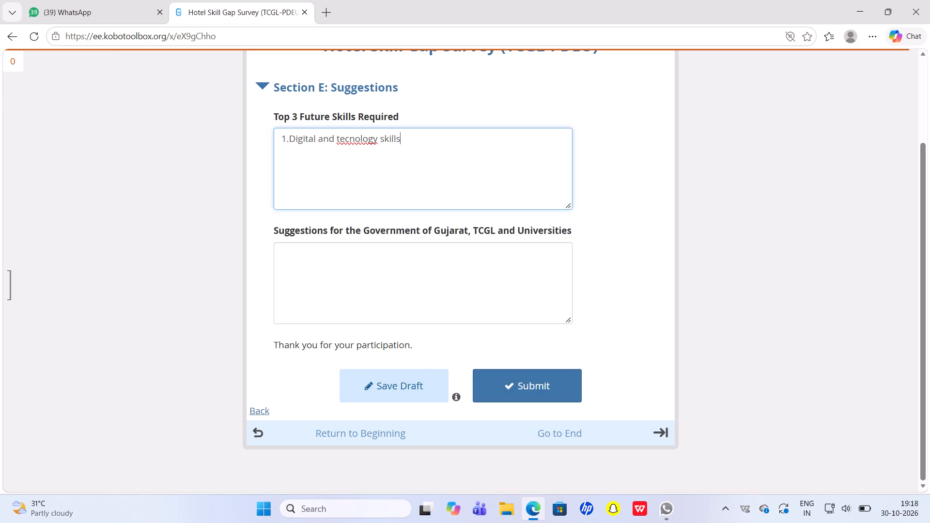
pyautogui.click(349, 138)
pyautogui.press('h')
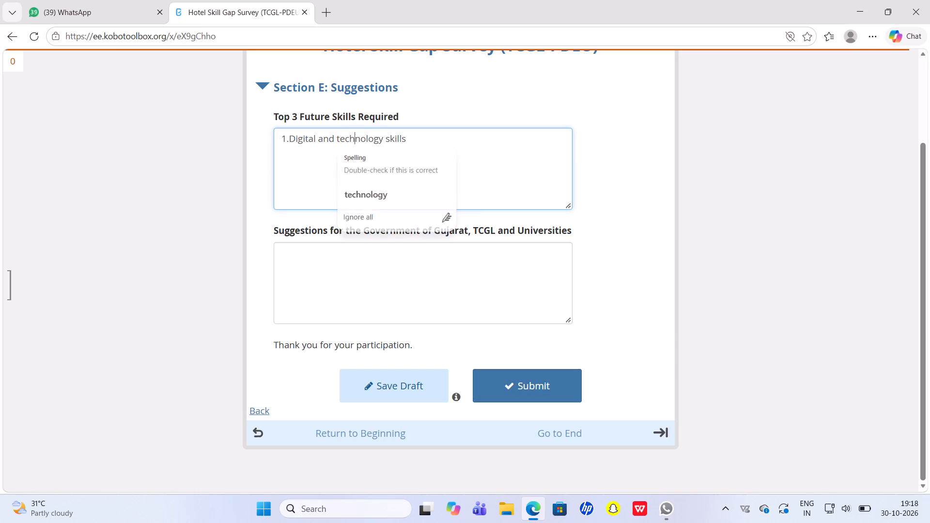
pyautogui.click(408, 139)
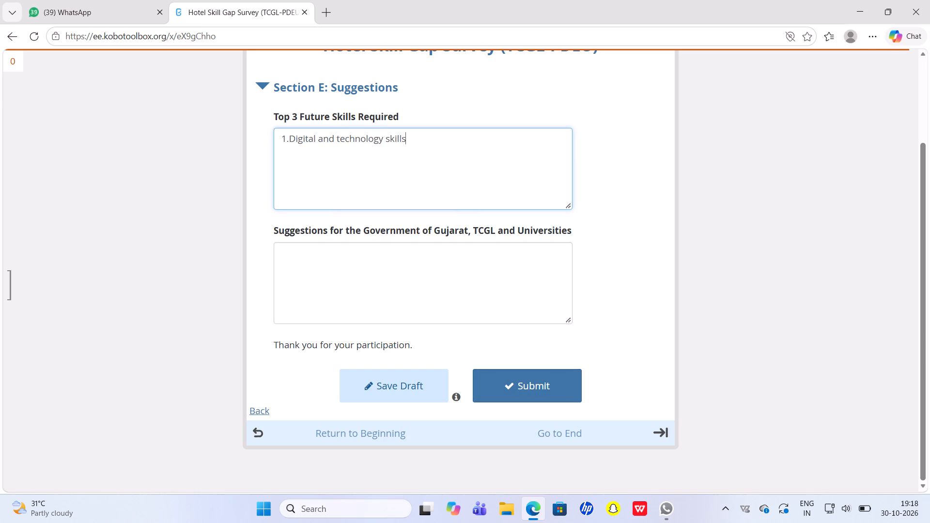
pyautogui.press('.')
# Add "2.Communication and Language skills." on a new line of the Top 3 Future Skills Required.
pyautogui.press('Return')
pyautogui.write('2.')
pyautogui.write('Communicato')
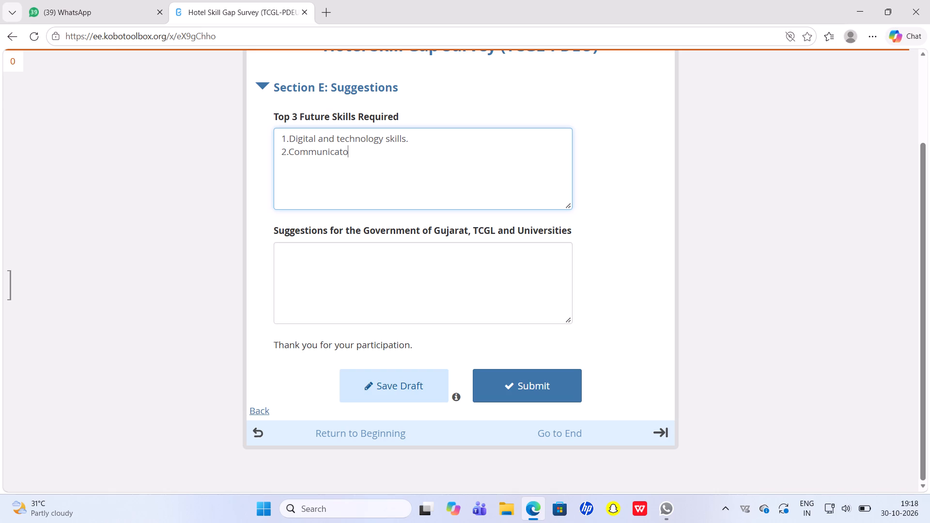
pyautogui.press('BackSpace')
pyautogui.write('ion and')
pyautogui.press('space')
pyautogui.write('Language skills')
pyautogui.press('.')
# Add "3.Hospitality and Customer experience" on a new line of the Top 3 Future Skills Required.
pyautogui.press('Return')
pyautogui.press('3')
pyautogui.press('.')
pyautogui.write('Hos')
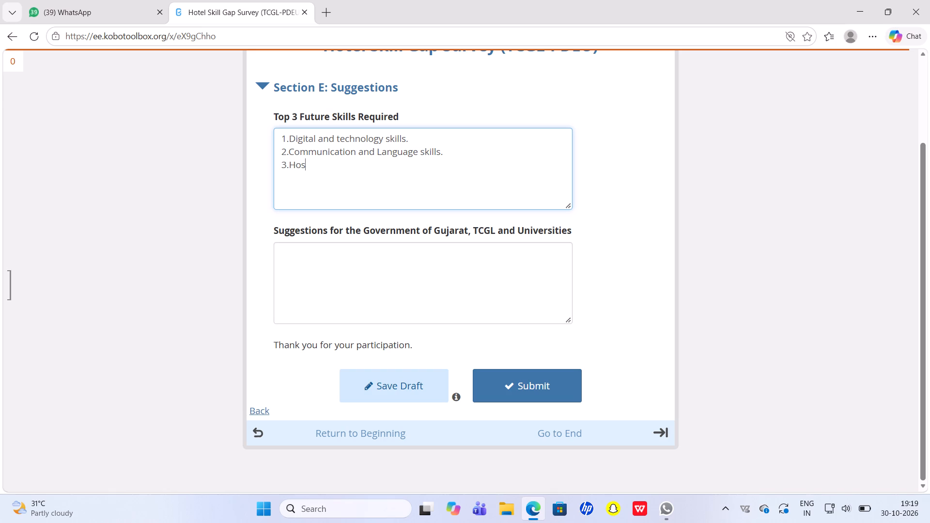
pyautogui.write('pi')
pyautogui.write('tality and')
pyautogui.press('space')
pyautogui.write('Customer experience')
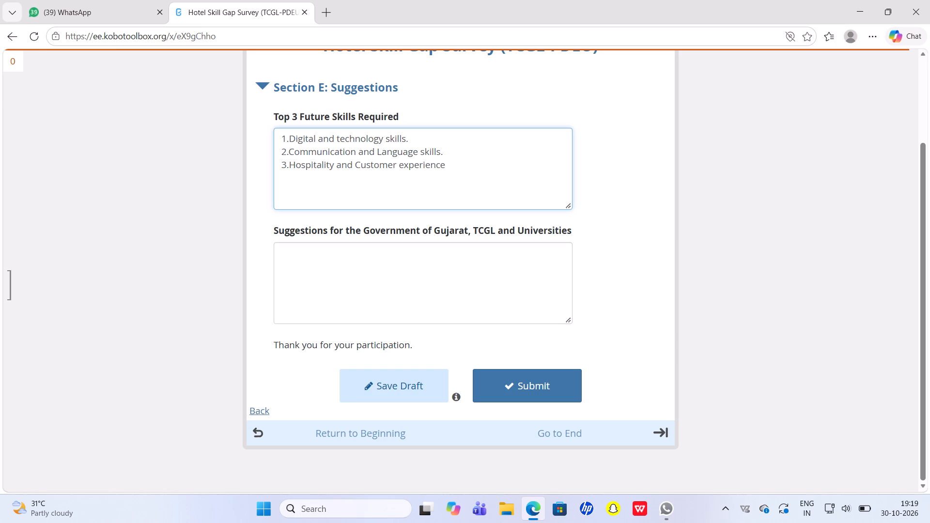
# Begin the suggestions answer for the Government, TCGL and Universities with "The government of Gujrat,TCGL and universities".
pyautogui.click(289, 267)
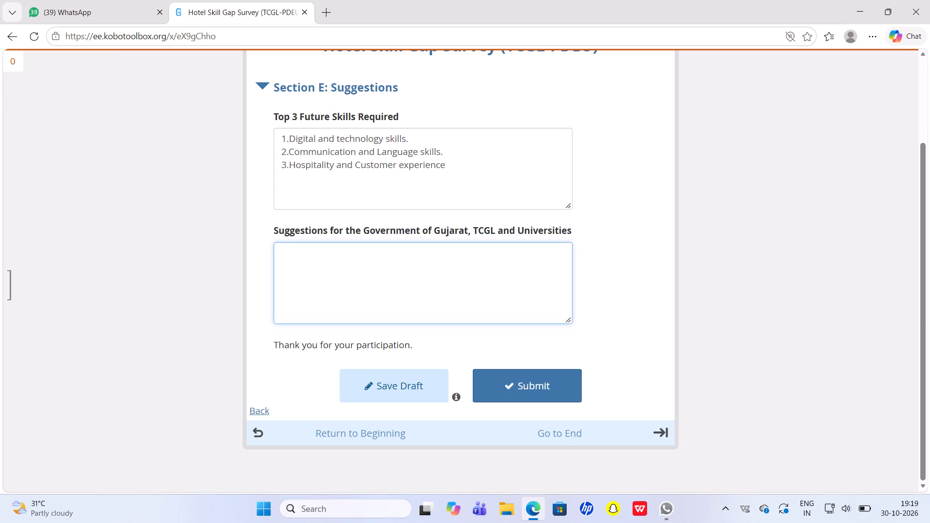
pyautogui.write('The')
pyautogui.press('space')
pyautogui.write('gobt')
pyautogui.press('BackSpace')
pyautogui.press('BackSpace')
pyautogui.write('vernment of Gujrat')
pyautogui.press('space')
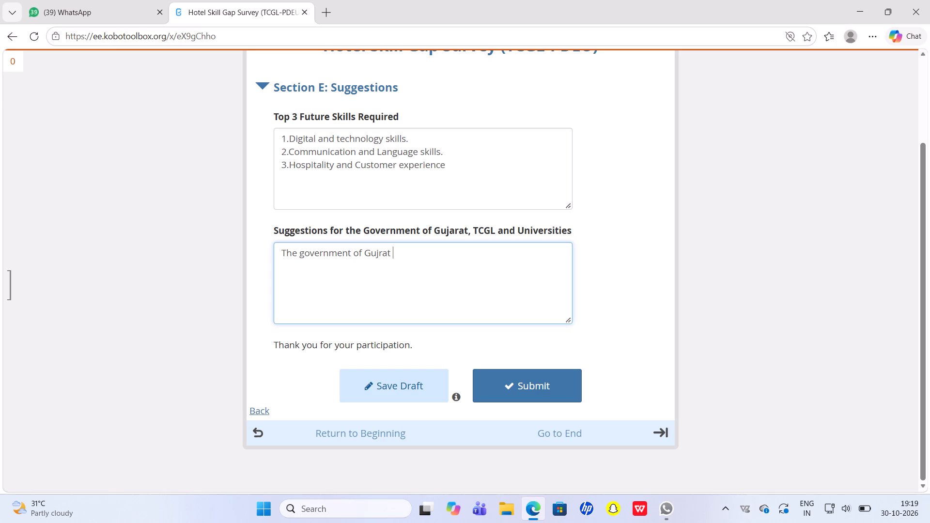
pyautogui.press('BackSpace')
pyautogui.press(',')
pyautogui.write('TCF')
pyautogui.hotkey('shift', 'BackSpace')
pyautogui.hotkey('shift', 'g')
pyautogui.hotkey('shift', 'l')
pyautogui.press('space')
pyautogui.write('amd')
pyautogui.press('space')
pyautogui.press('BackSpace')
pyautogui.press('BackSpace')
pyautogui.press('BackSpace')
pyautogui.write('nd')
pyautogui.press('space')
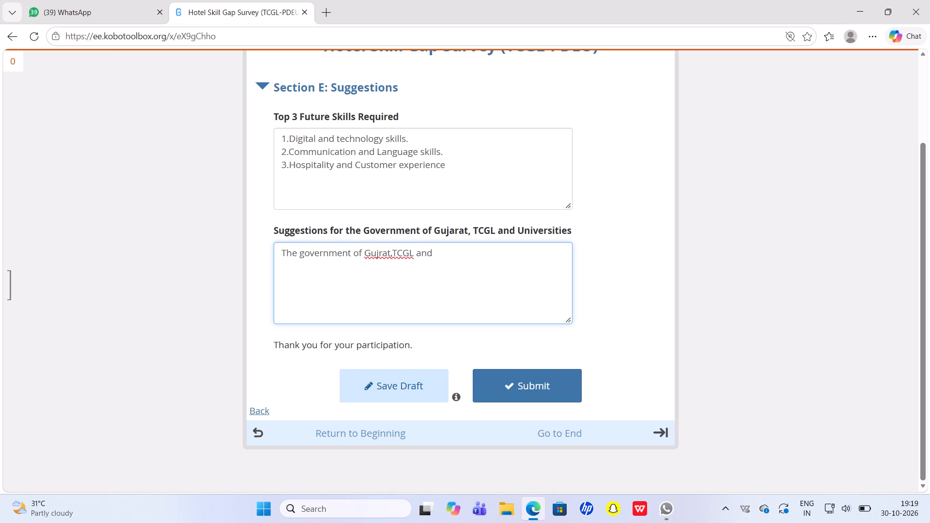
pyautogui.write('universities')
# Continue the suggestions sentence with "should provide industry-oriented hospitality training,".
pyautogui.press('space')
pyautogui.write('should')
pyautogui.press('space')
pyautogui.write('provide')
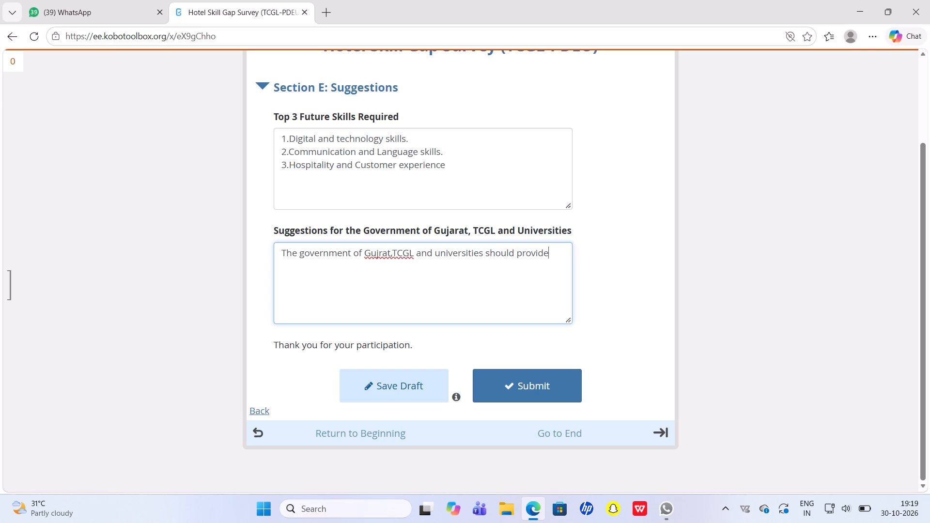
pyautogui.press('space')
pyautogui.write('industry')
pyautogui.write('-oriente')
pyautogui.press('d')
pyautogui.press('space')
pyautogui.write('hospitality')
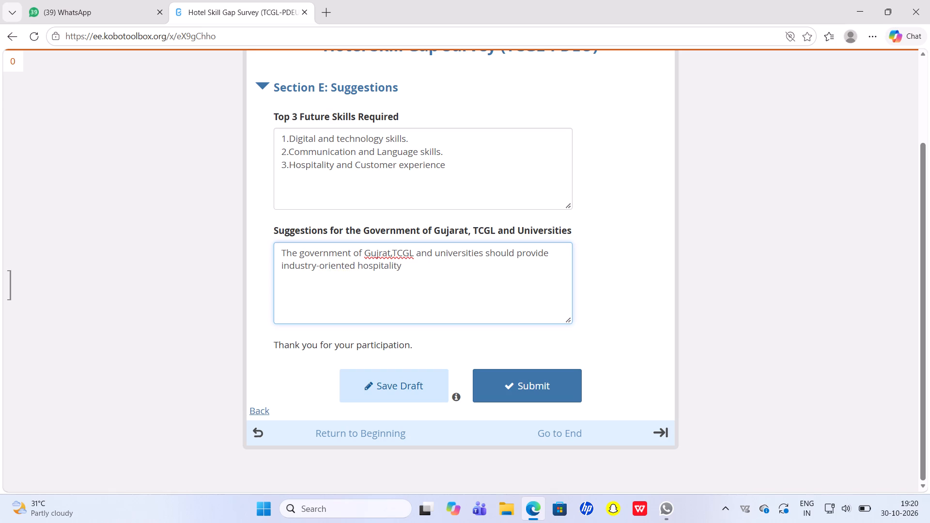
pyautogui.press('space')
pyautogui.write('tr')
pyautogui.write('aining,')
# Finish the first sentence of the suggestions answer with "internships and skill development programs.".
pyautogui.write('interns')
pyautogui.write('hips')
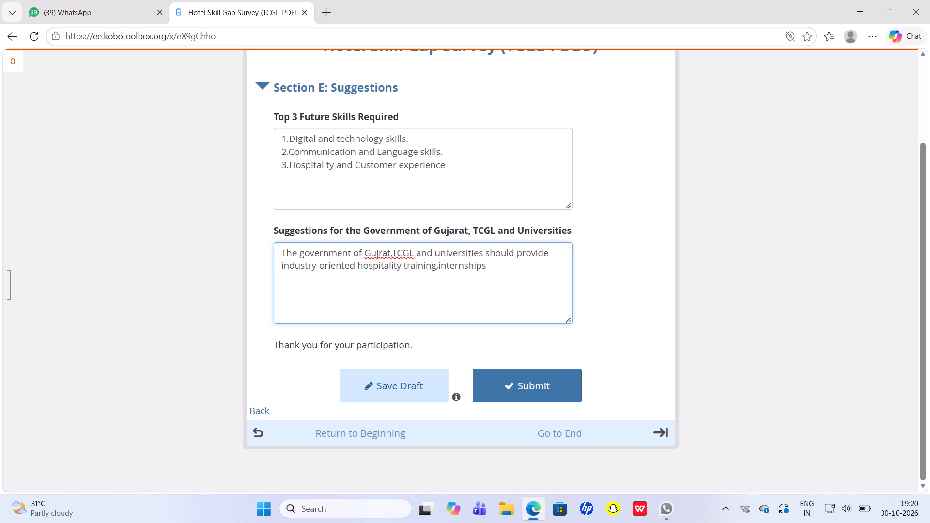
pyautogui.press('space')
pyautogui.write('and')
pyautogui.press('space')
pyautogui.write('ski')
pyautogui.write('ll')
pyautogui.press('space')
pyautogui.write('dele')
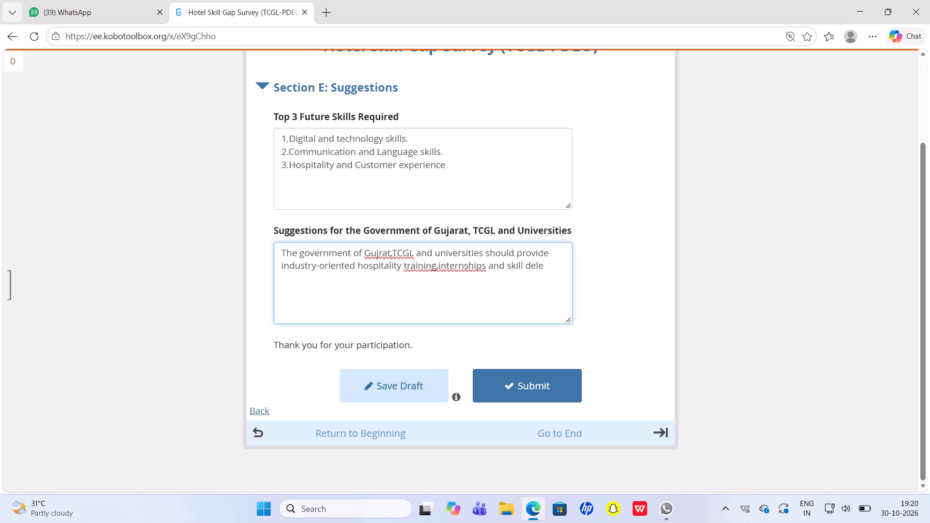
pyautogui.press('BackSpace')
pyautogui.press('BackSpace')
pyautogui.write('velopment')
pyautogui.press('space')
pyautogui.write('programs')
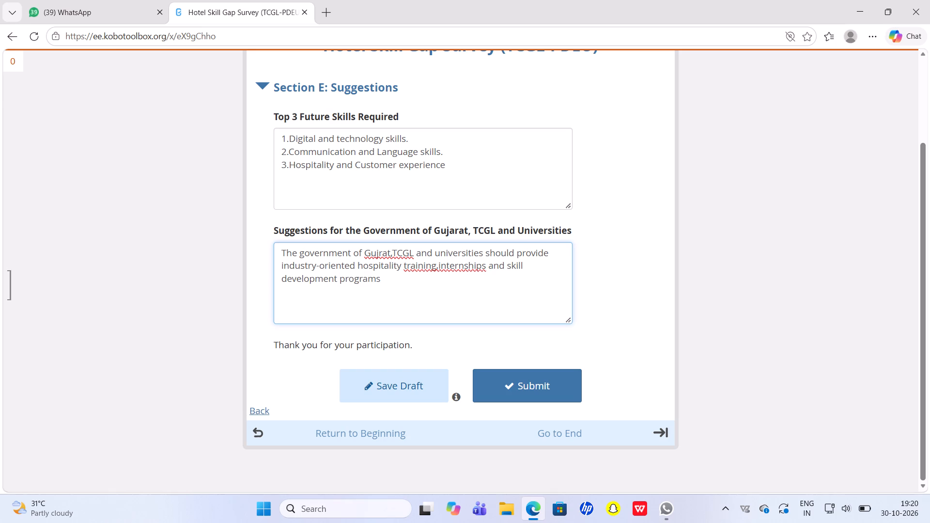
pyautogui.press('.')
# Start a second sentence in the suggestions answer with "Special focus should be given to digital skills,".
pyautogui.press('space')
pyautogui.press('s')
pyautogui.press('BackSpace')
pyautogui.write('Special fou')
pyautogui.press('BackSpace')
pyautogui.write('cus should be')
pyautogui.press('space')
pyautogui.write('given to')
pyautogui.press('space')
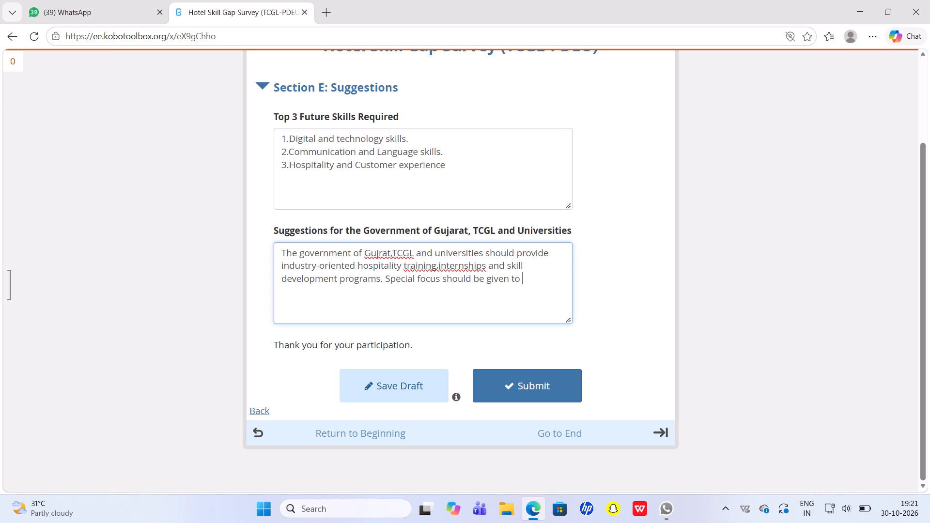
pyautogui.press('d')
pyautogui.write('igital')
pyautogui.press('space')
pyautogui.write('skills')
pyautogui.write(',')
# Complete the special focus sentence with "foreign languages and communication.".
pyautogui.press('space')
pyautogui.write('foreign')
pyautogui.press('space')
pyautogui.write('languages and')
pyautogui.press('space')
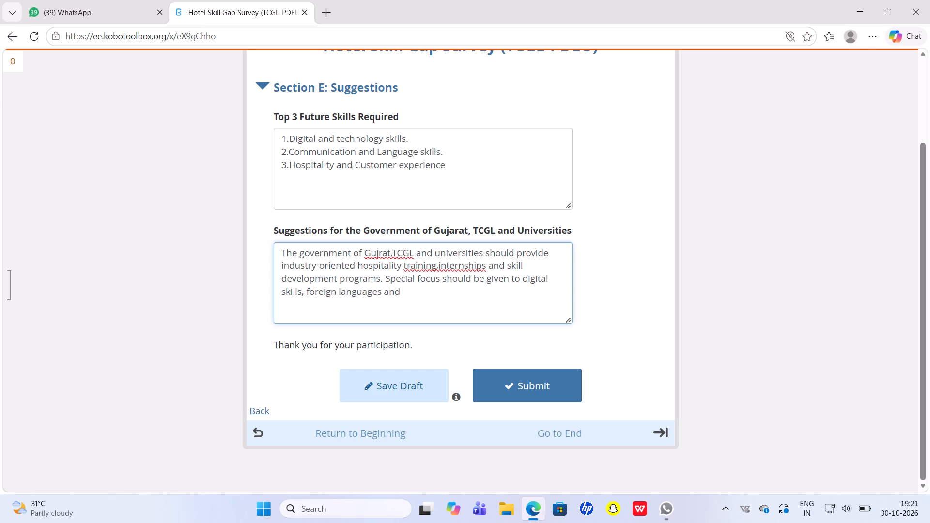
pyautogui.write('comm')
pyautogui.write('unicatin.')
pyautogui.press('BackSpace')
pyautogui.press('BackSpace')
pyautogui.write('om.')
pyautogui.press('space')
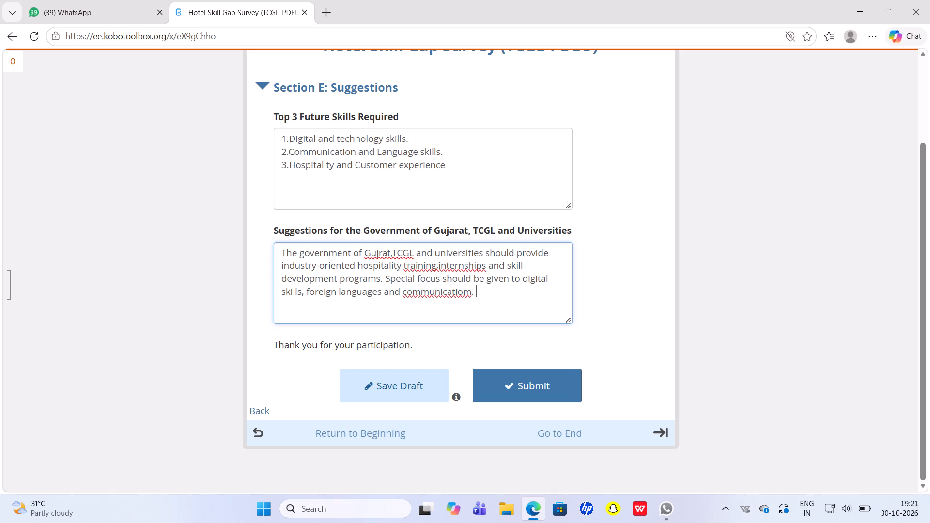
pyautogui.press('BackSpace')
pyautogui.press('BackSpace')
pyautogui.press('BackSpace')
pyautogui.write('n.')
# Begin a third sentence in the suggestions answer with "Stronger collaborations between hotels and universities".
pyautogui.press('space')
pyautogui.press('s')
pyautogui.press('BackSpace')
pyautogui.write('St')
pyautogui.write('ronger')
pyautogui.press('space')
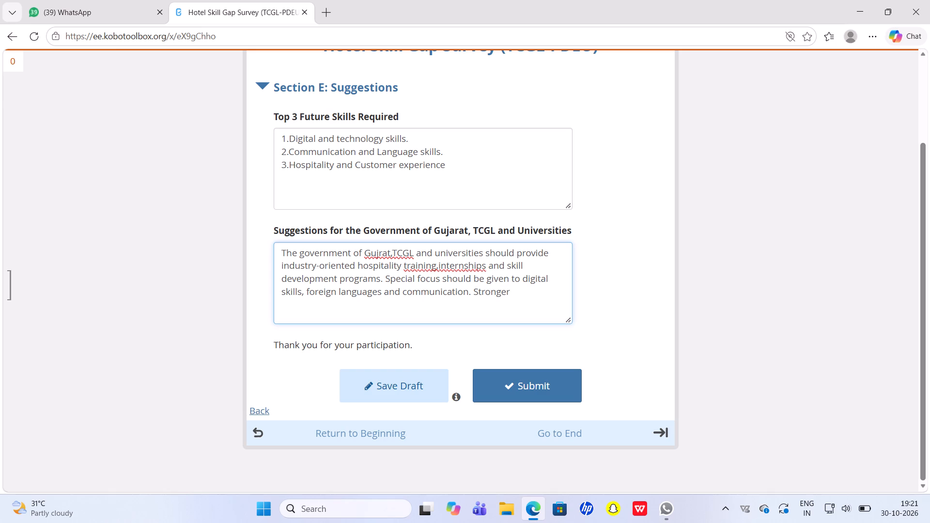
pyautogui.write('collab')
pyautogui.write('orations')
pyautogui.press('space')
pyautogui.write('n')
pyautogui.press('BackSpace')
pyautogui.write('between')
pyautogui.press('space')
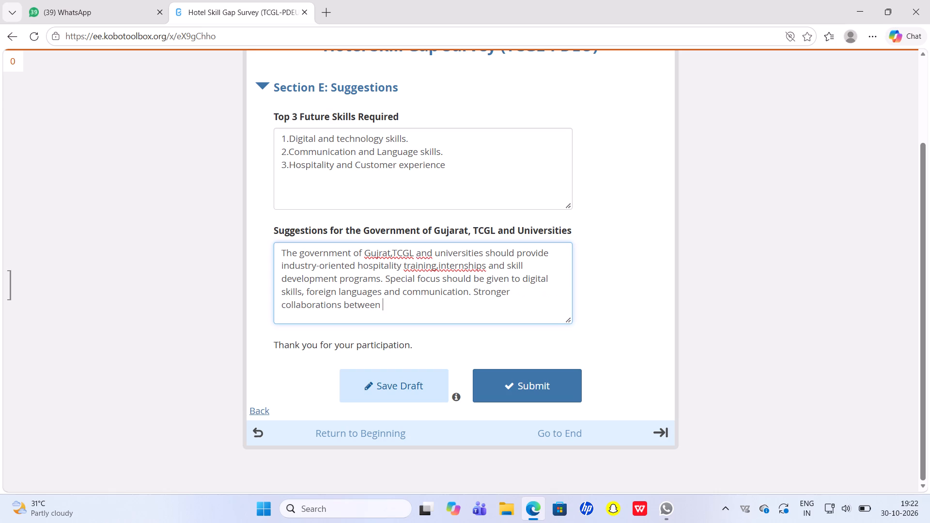
pyautogui.write('hotels')
pyautogui.press('space')
pyautogui.write('and universities')
pyautogui.press('space')
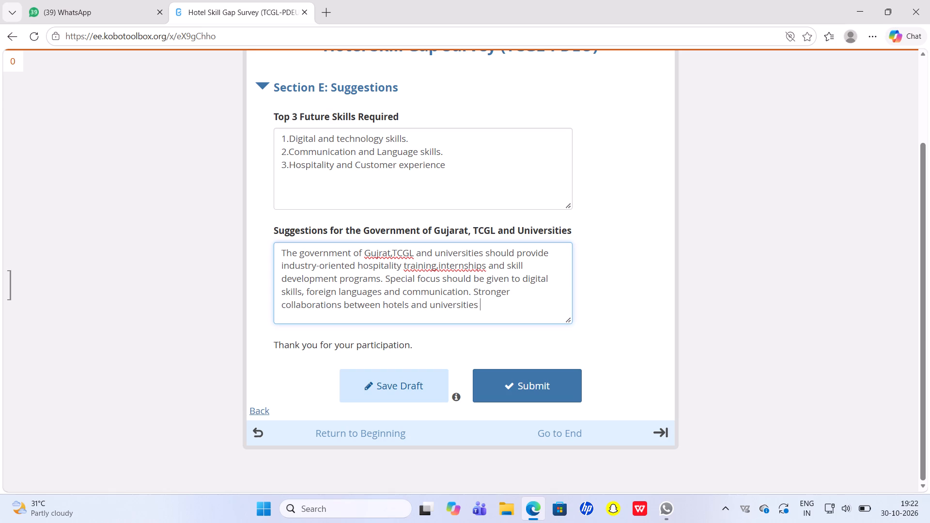
# Continue the collaborations sentence with "can improve employment opportunities".
pyautogui.write('can')
pyautogui.press('space')
pyautogui.write('improve')
pyautogui.press('space')
pyautogui.write('employment')
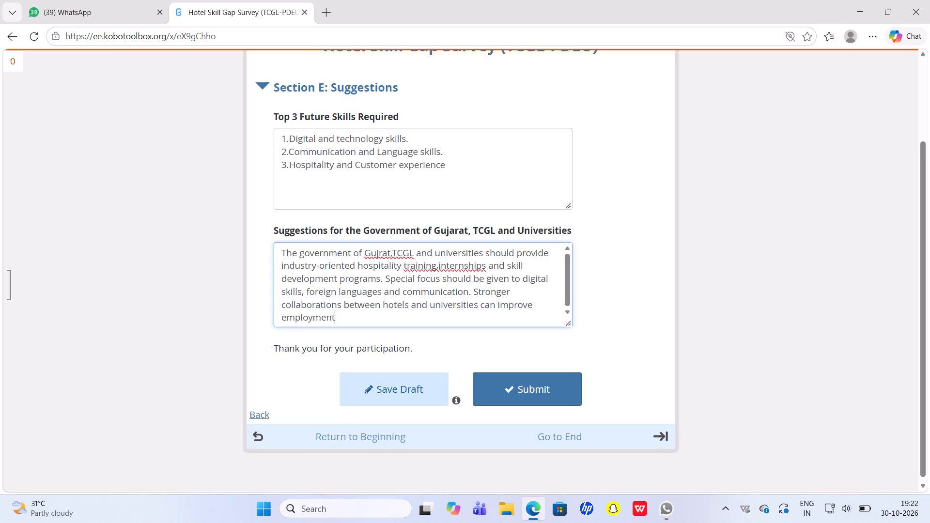
pyautogui.press('space')
pyautogui.write('opportunitie')
pyautogui.press('BackSpace')
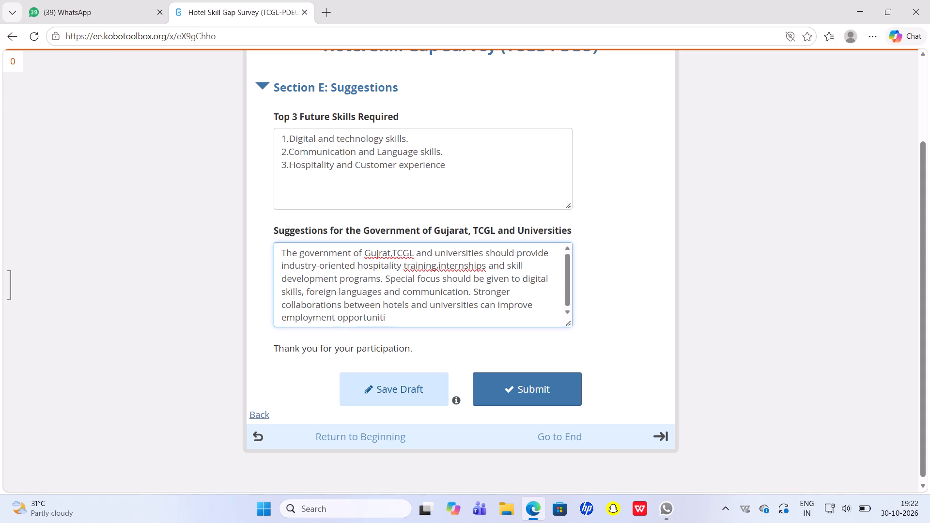
pyautogui.write('es')
# Finish the collaborations sentence in the suggestions answer with "and workforce quality.".
pyautogui.press('space')
pyautogui.write('an')
pyautogui.press('space')
pyautogui.press('BackSpace')
pyautogui.write('d work')
pyautogui.write('for')
pyautogui.press('x')
pyautogui.press('BackSpace')
pyautogui.write('ce')
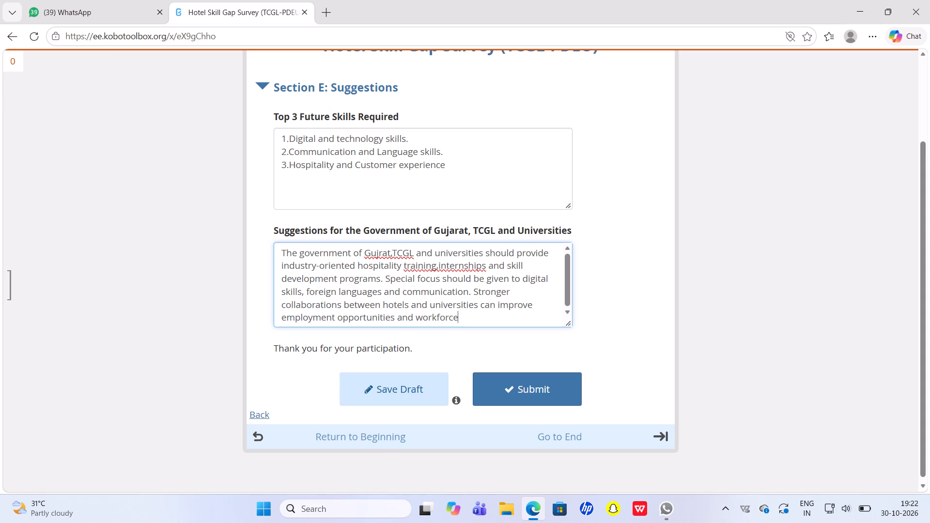
pyautogui.press('space')
pyautogui.write('qu')
pyautogui.write('ality')
pyautogui.press('.')
# Submit the completed survey and permanently deny the site's location access request.
pyautogui.click(568, 384)
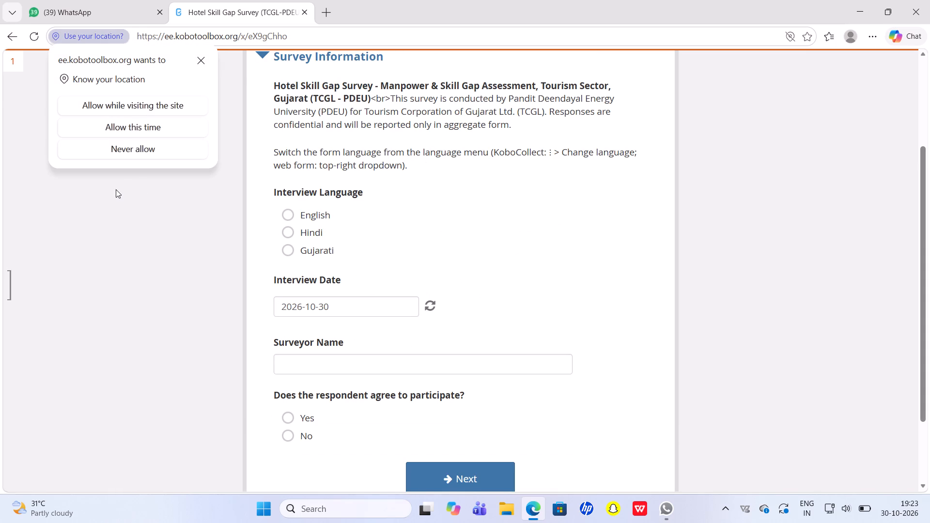
pyautogui.click(118, 153)
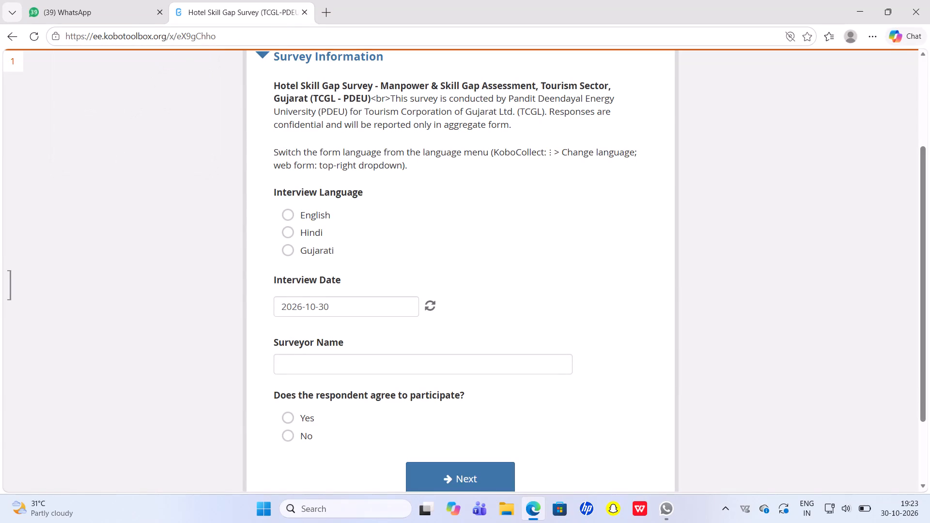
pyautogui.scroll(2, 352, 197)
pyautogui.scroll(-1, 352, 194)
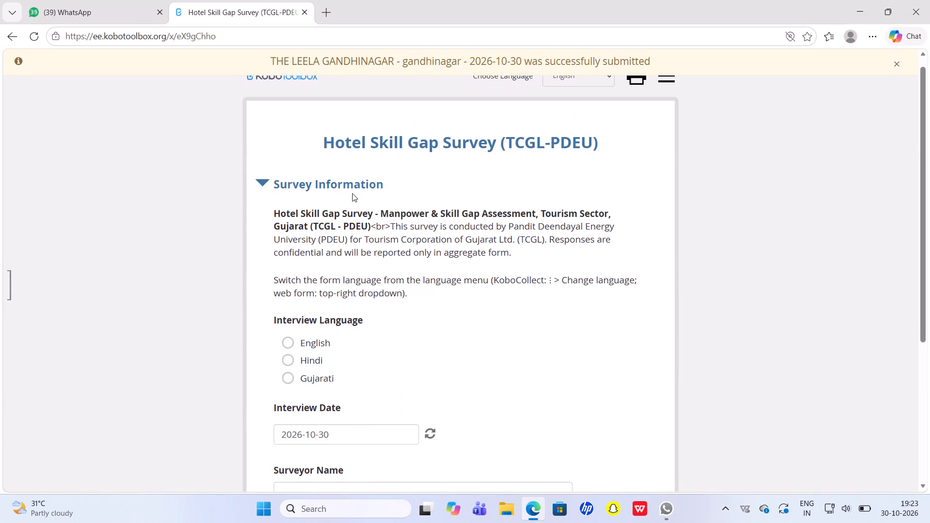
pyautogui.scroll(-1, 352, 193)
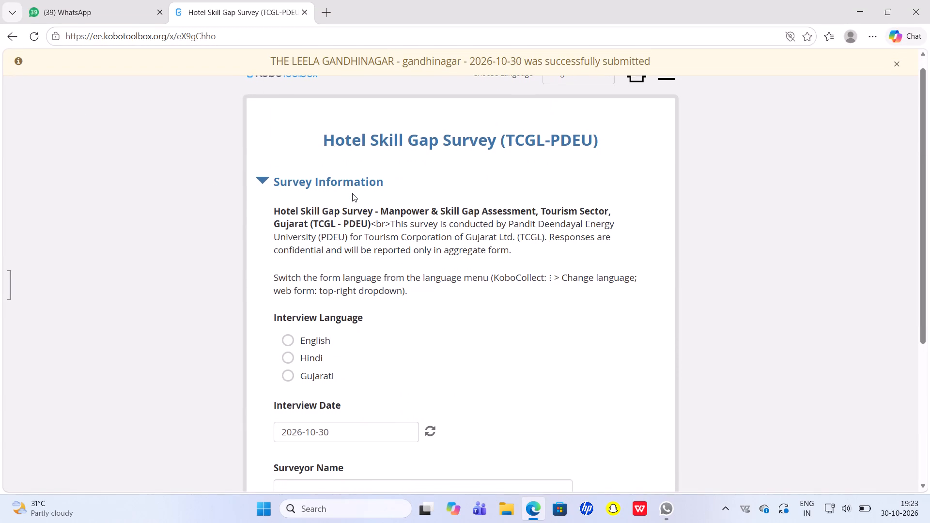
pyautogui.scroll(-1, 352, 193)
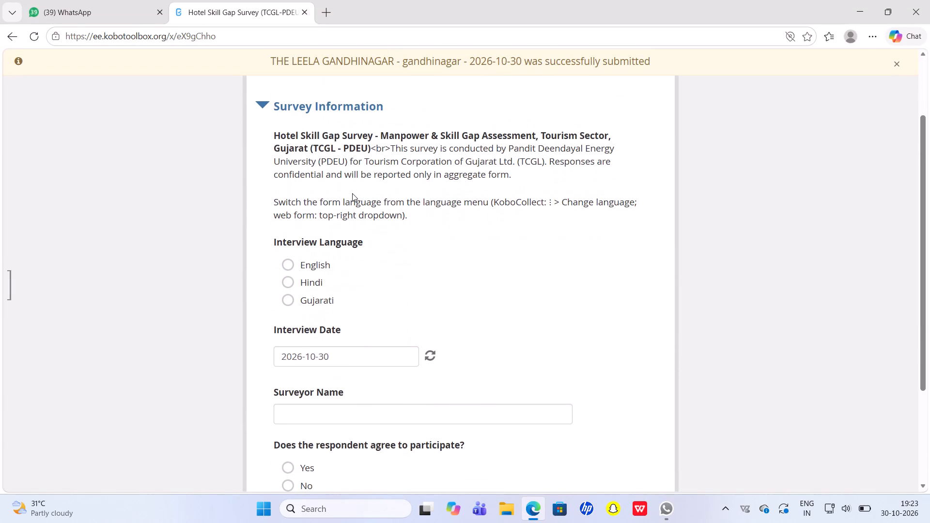
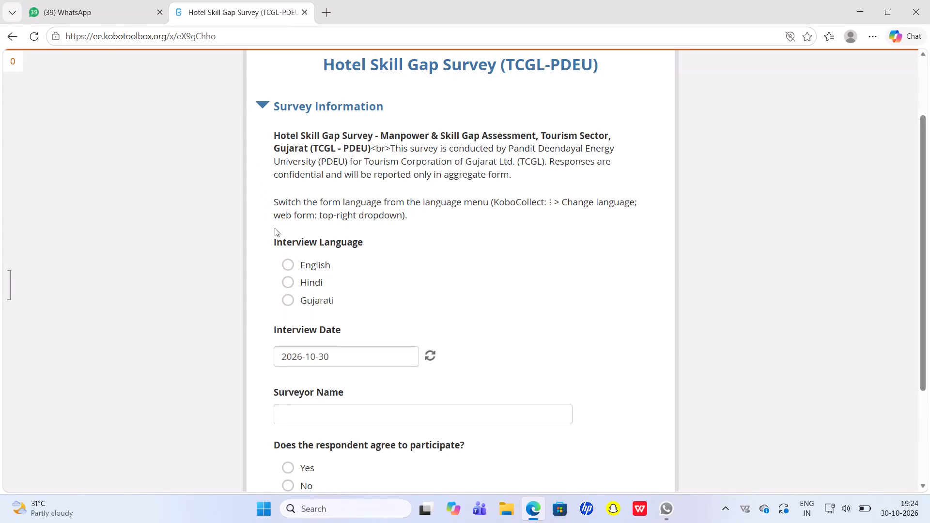
# Set the interview language to English in the new blank survey response.
pyautogui.click(287, 263)
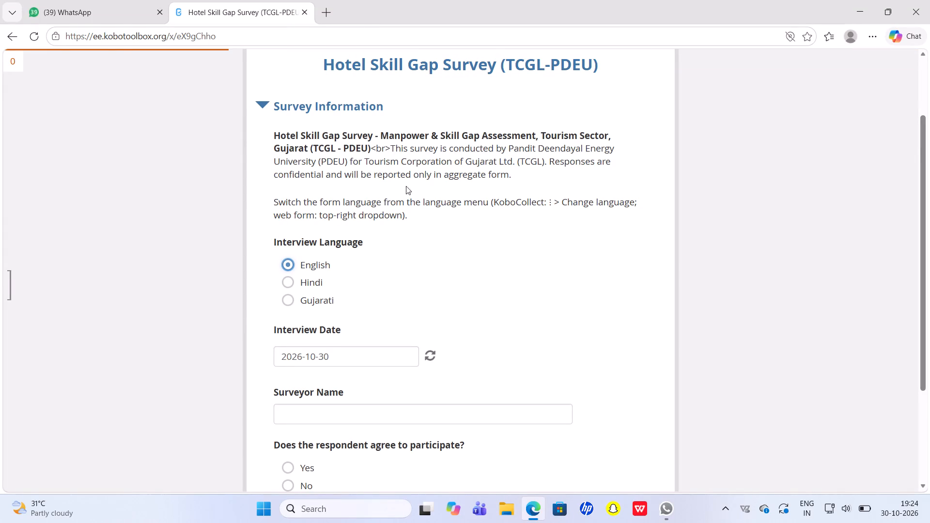
# Activate the Surveyor Name field for entry in the Survey Information section.
pyautogui.scroll(-3, 405, 348)
pyautogui.click(398, 281)
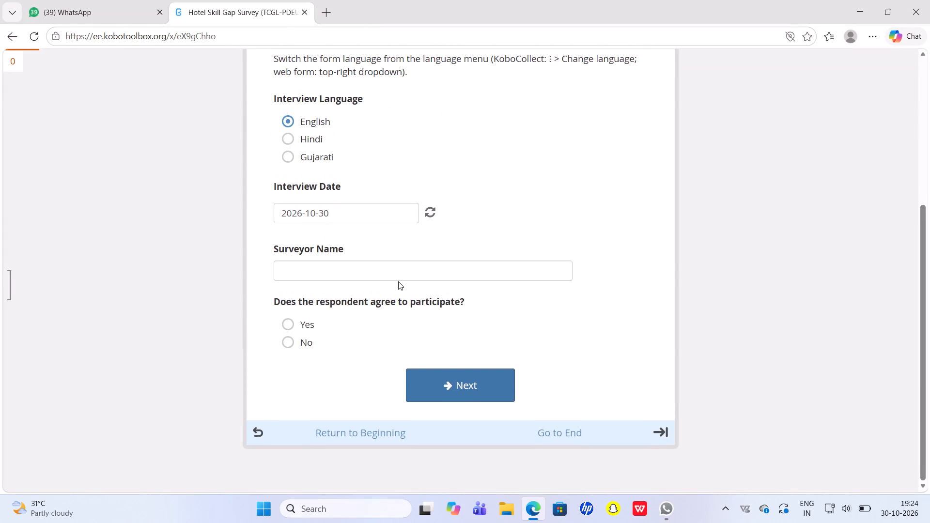
pyautogui.click(398, 281)
pyautogui.click(413, 264)
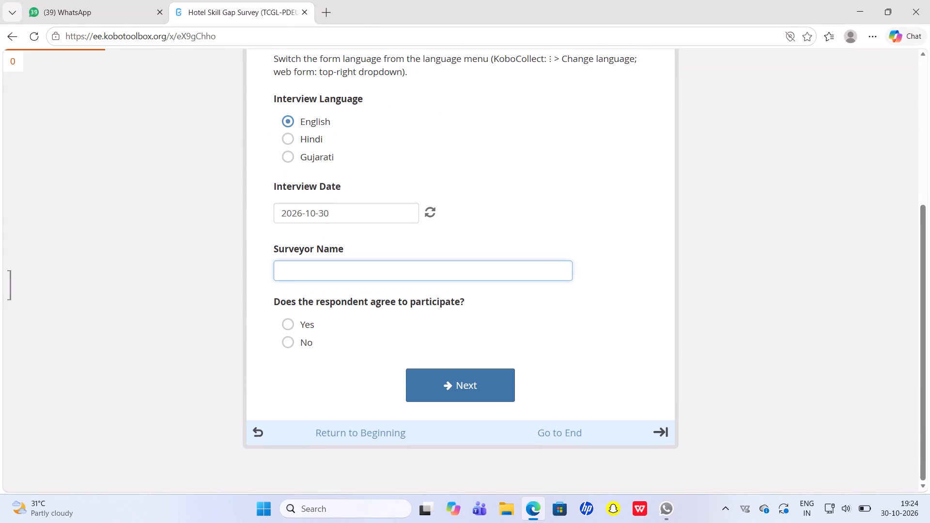
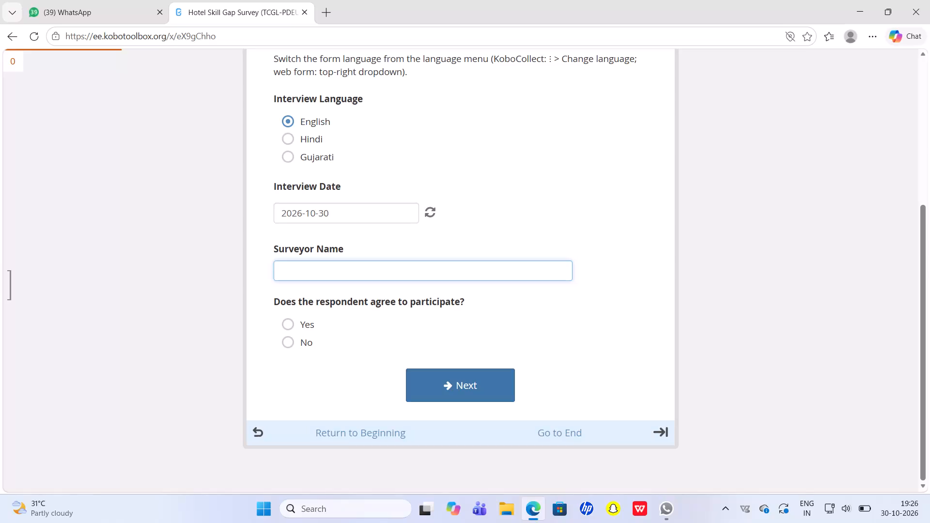
# Complete the survey information page with the surveyor's name and Yes for participation, continuing to Section A: Hotel Profile.
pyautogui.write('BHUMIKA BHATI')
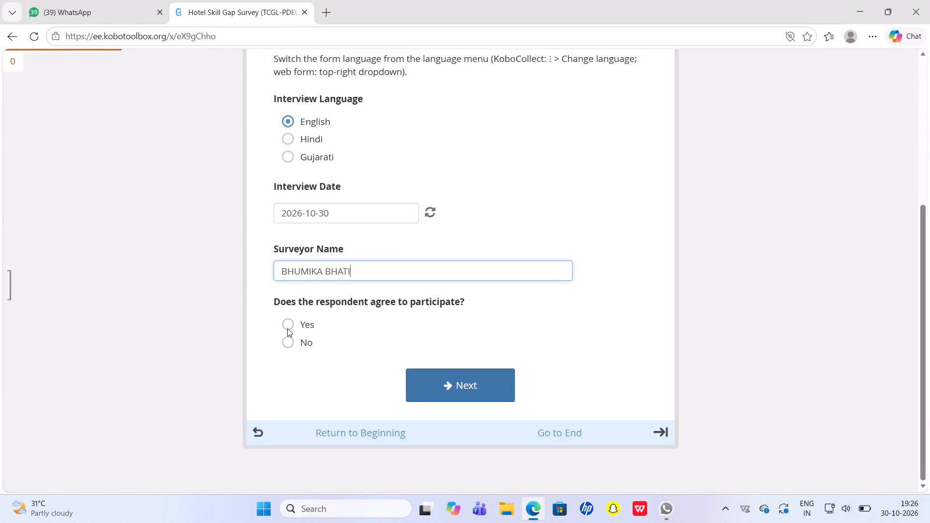
pyautogui.click(287, 328)
pyautogui.click(444, 387)
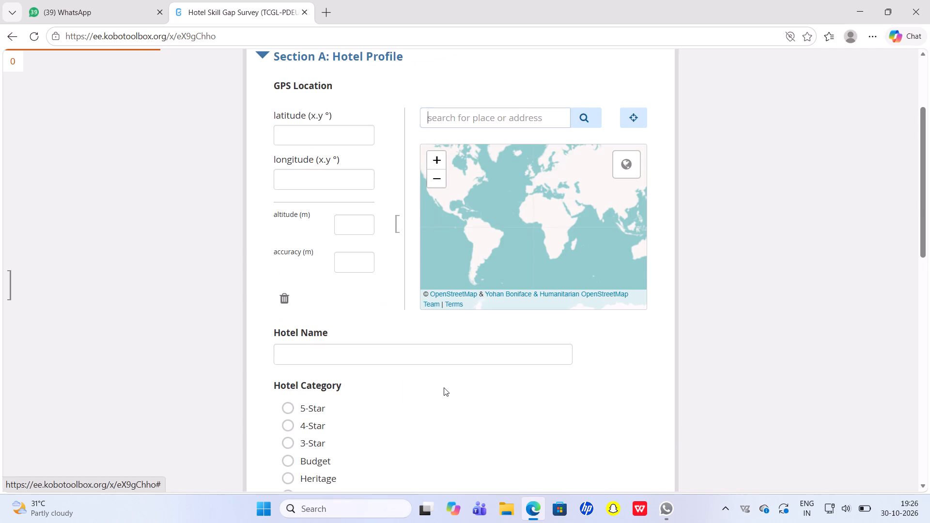
# Activate the Hotel Name field for entry in Section A: Hotel Profile.
pyautogui.click(423, 352)
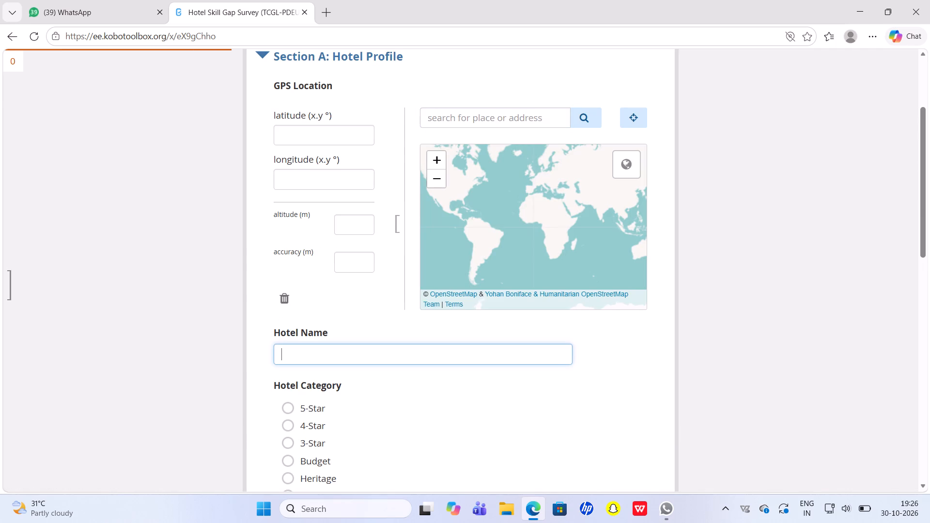
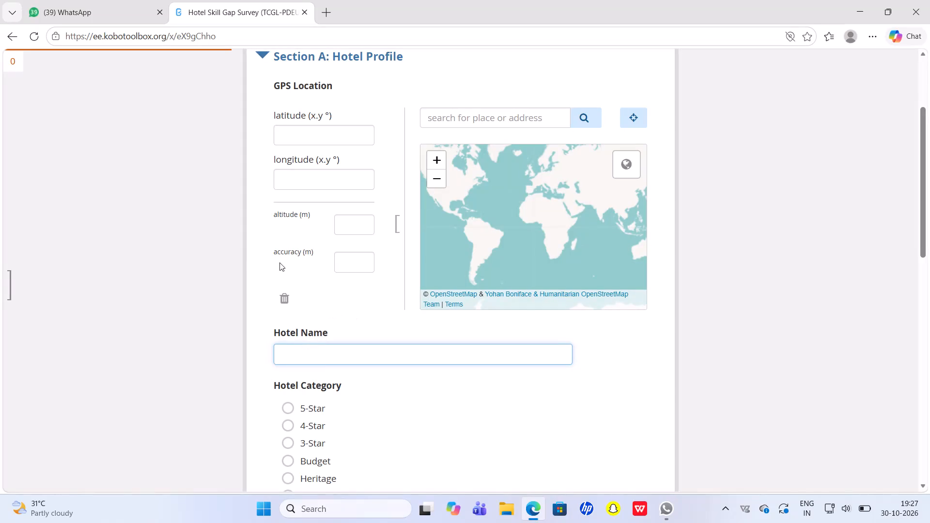
# Enter Fortune Inn Haveli Gandhinagar as the hotel name in Section A: Hotel Profile.
pyautogui.click(331, 354)
pyautogui.hotkey('shift', 'f')
pyautogui.write('ortune')
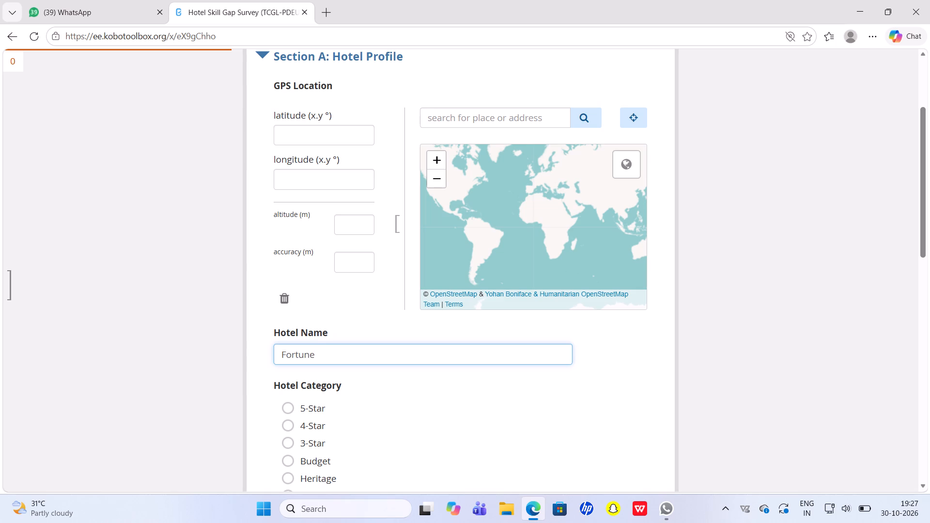
pyautogui.press('space')
pyautogui.press('i')
pyautogui.write('nn')
pyautogui.press('space')
pyautogui.write('Haveli')
pyautogui.press('space')
pyautogui.write('Gandhinagar')
# Set the hotel category to 4-Star.
pyautogui.scroll(-1, 312, 410)
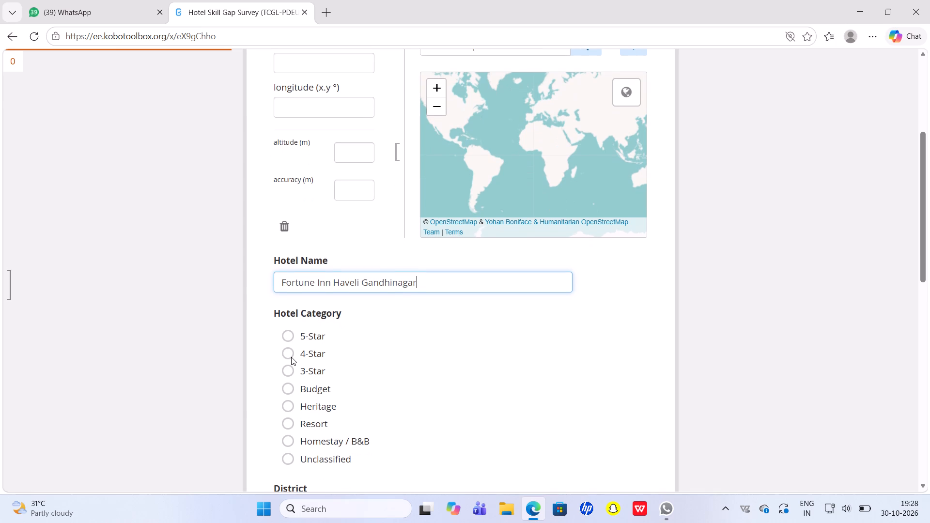
pyautogui.click(291, 357)
# Choose Gandhinagar as the hotel's district.
pyautogui.scroll(-2, 347, 356)
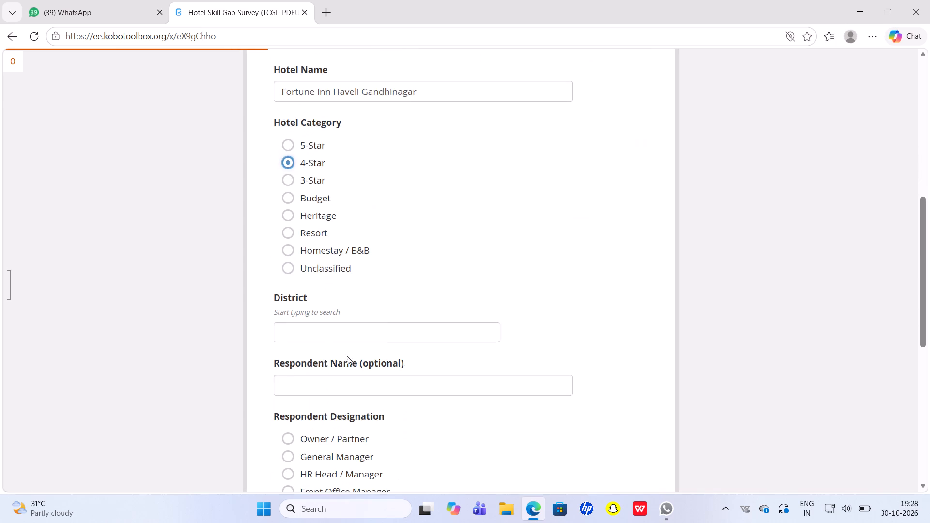
pyautogui.scroll(-1, 347, 356)
pyautogui.click(354, 286)
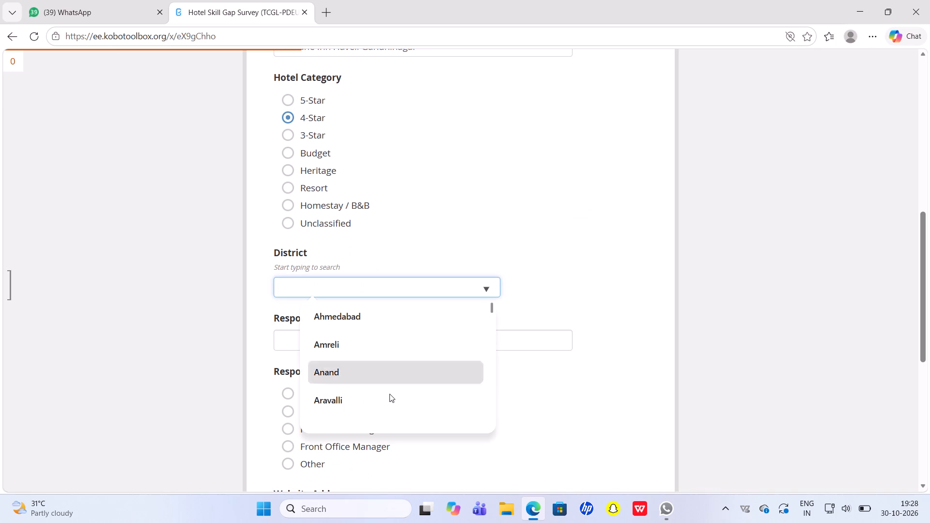
pyautogui.scroll(-1, 389, 395)
pyautogui.scroll(1, 388, 370)
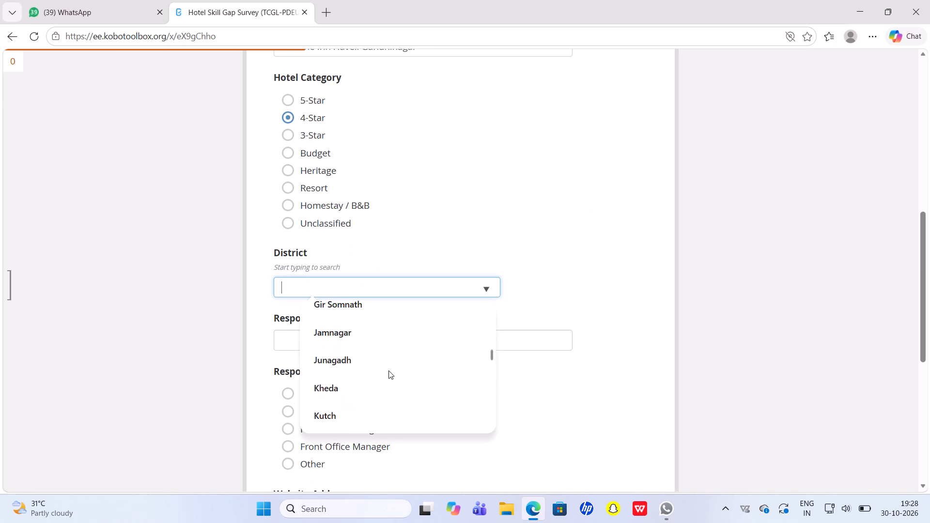
pyautogui.scroll(1, 387, 365)
pyautogui.scroll(-1, 387, 365)
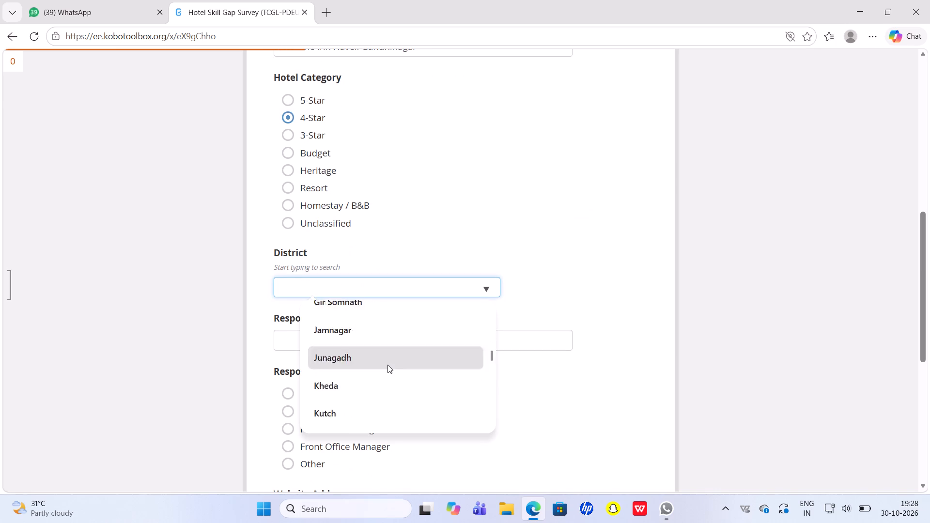
pyautogui.scroll(-1, 387, 365)
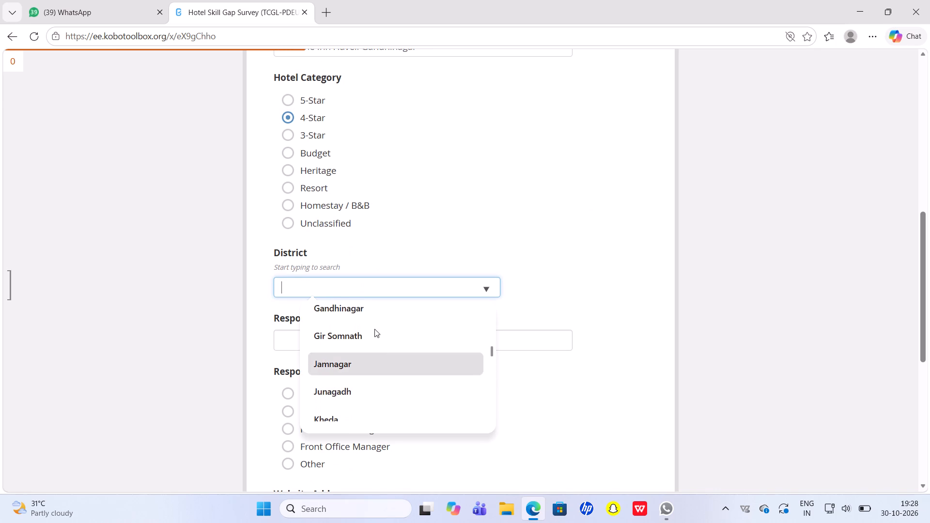
pyautogui.click(374, 313)
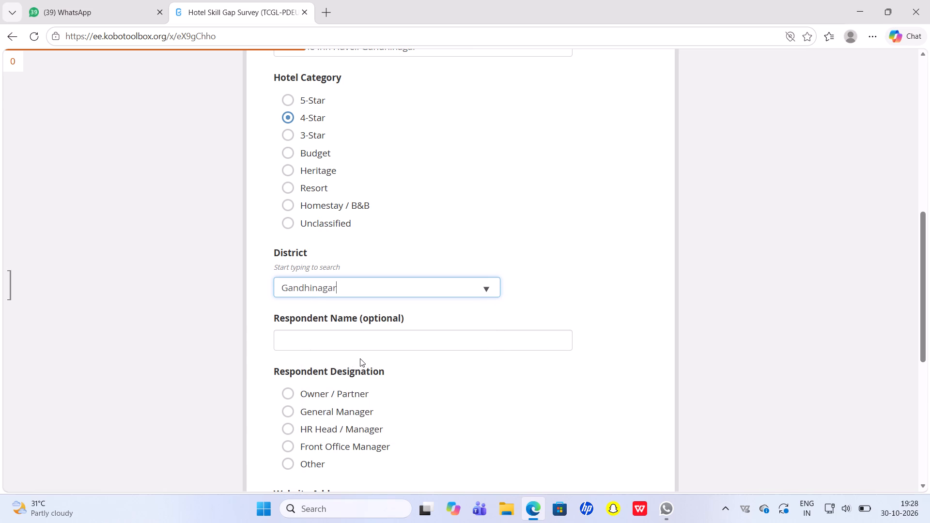
pyautogui.scroll(-4, 360, 358)
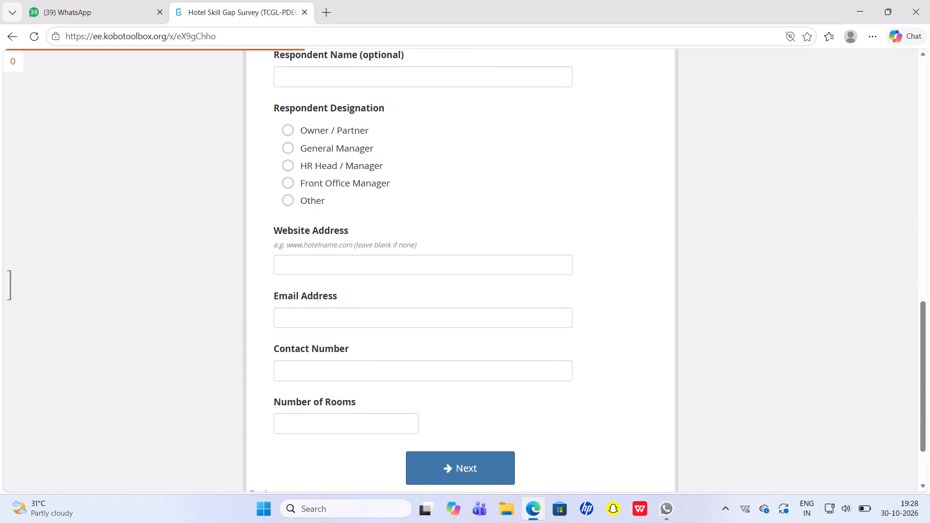
pyautogui.click(368, 264)
pyautogui.write('ww')
pyautogui.press('w')
pyautogui.press('.')
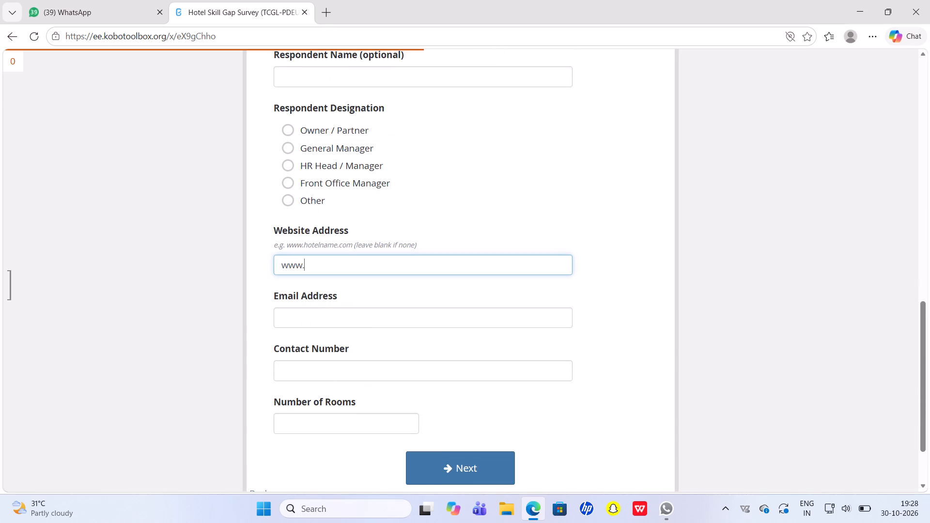
pyautogui.write('itc')
pyautogui.write('hotels')
pyautogui.write('.c')
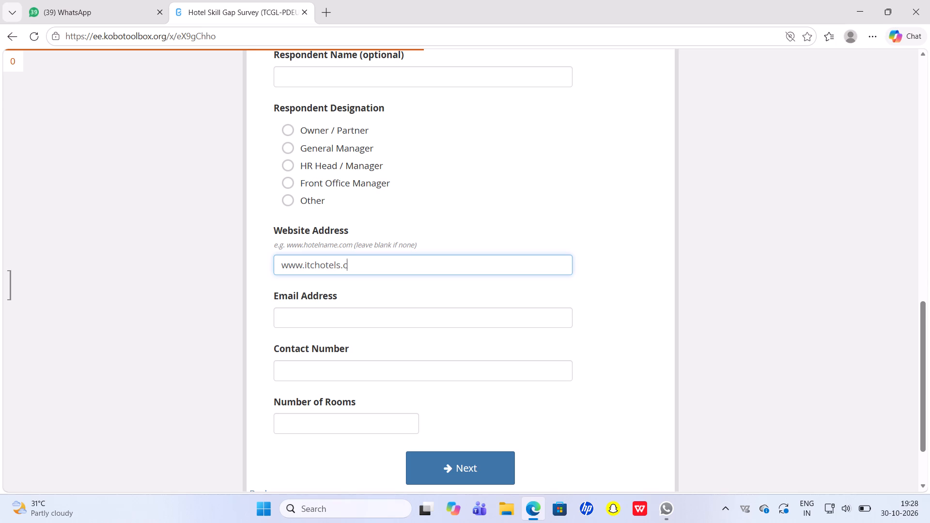
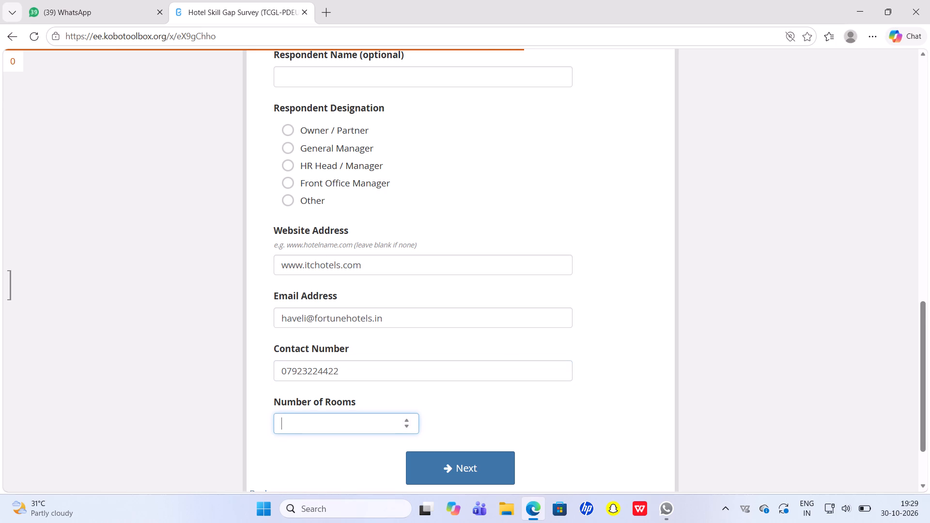
# Set the number of rooms to 84 and advance to Section B: Seasonal Occupancy.
pyautogui.write('84')
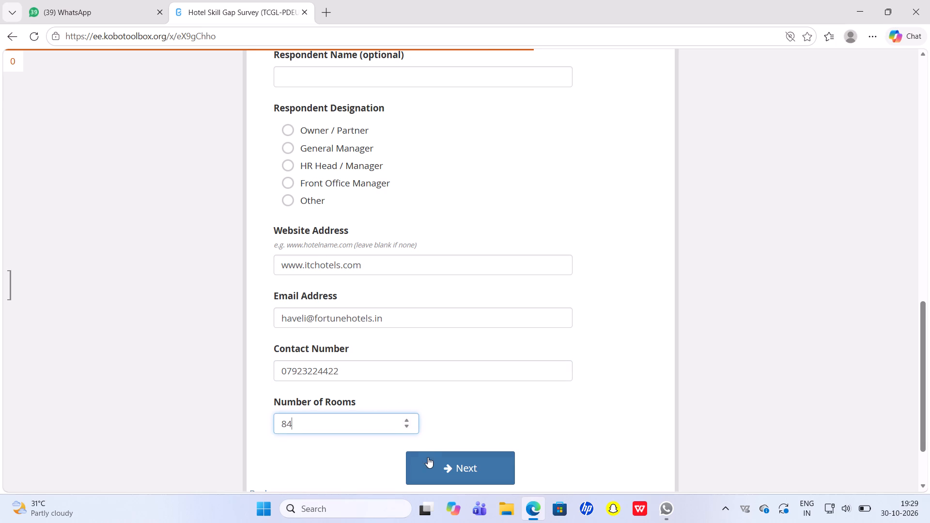
pyautogui.click(432, 465)
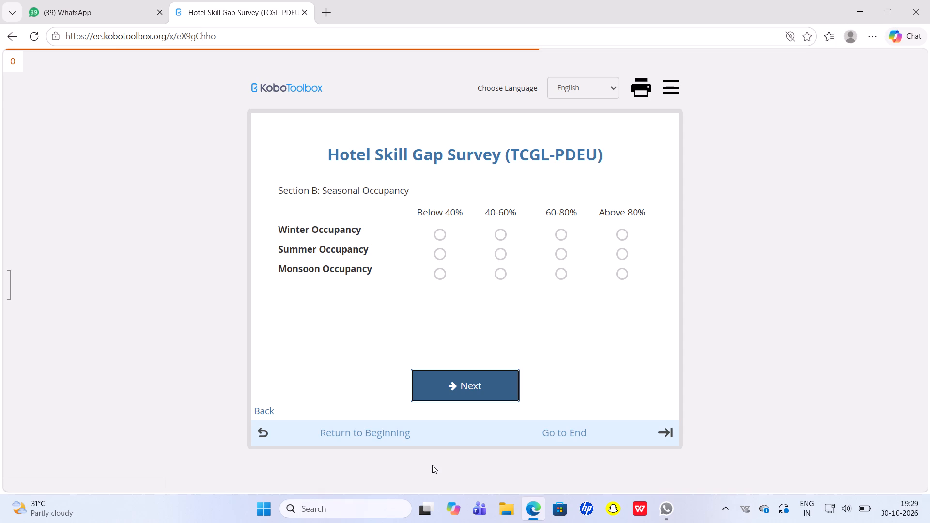
# Rate winter occupancy as 60-80% and both summer and monsoon occupancy as 40-60%, completing the Seasonal Occupancy page and continuing to Section C.
pyautogui.click(556, 229)
pyautogui.click(508, 251)
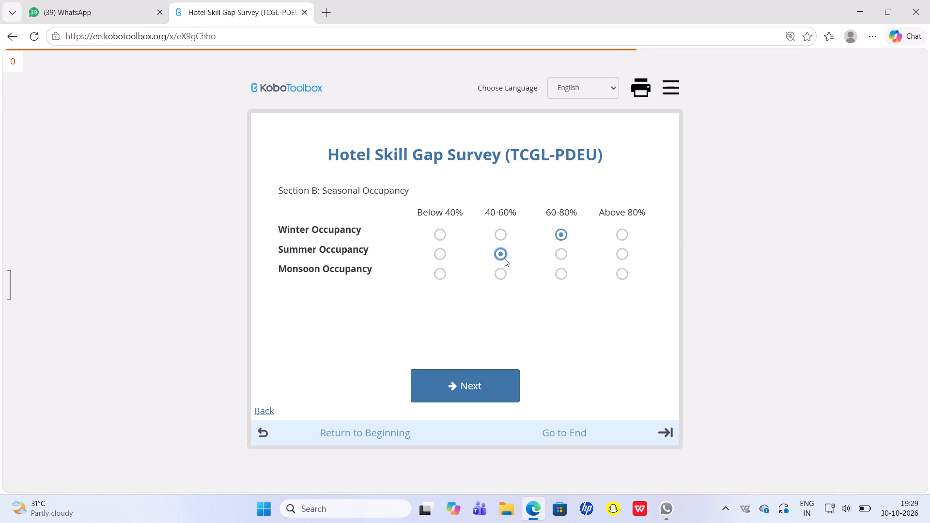
pyautogui.click(501, 267)
pyautogui.click(492, 385)
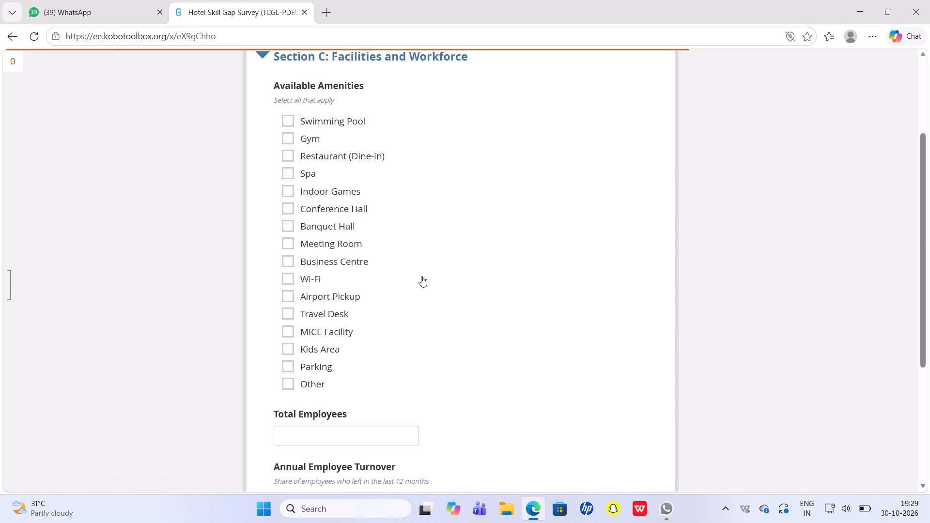
# Select the amenities Gym, Restaurant (Dine-in), Indoor Games, Conference Hall, Banquet Hall, Meeting Room, Business Centre, Wi-Fi, Airport Pickup, Travel Desk, MICE Facility and Parking.
pyautogui.click(289, 138)
pyautogui.click(288, 155)
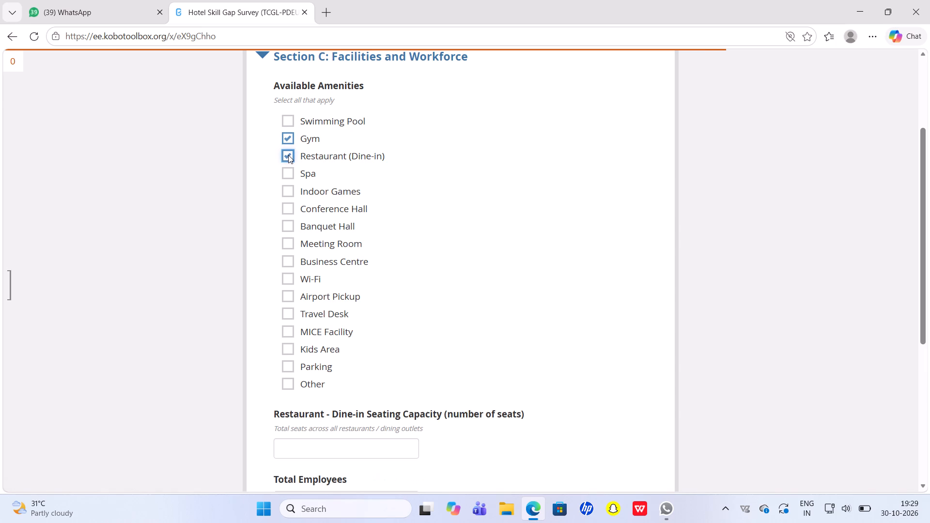
pyautogui.click(288, 196)
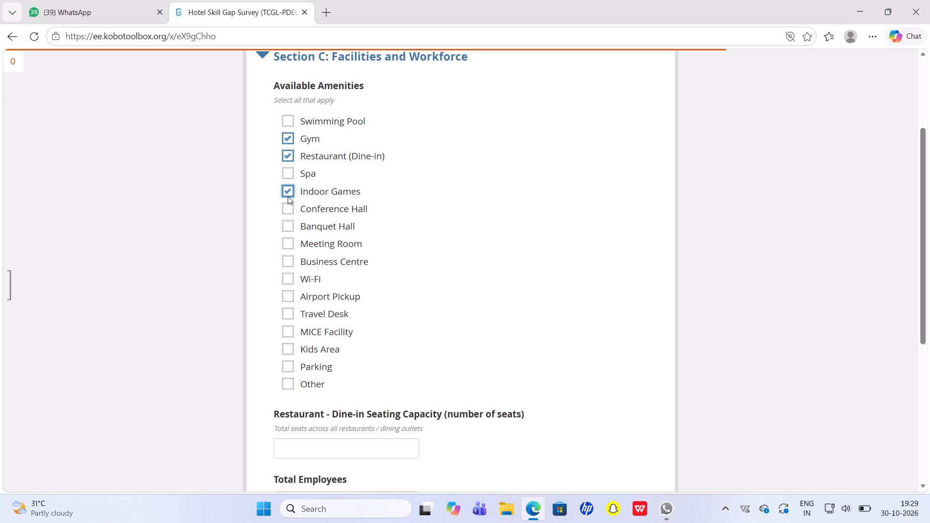
pyautogui.click(289, 203)
pyautogui.click(292, 224)
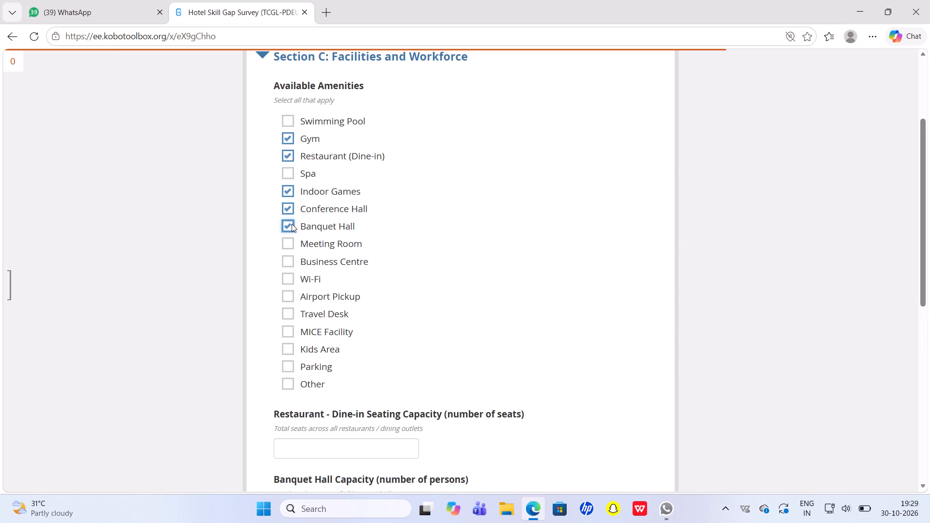
pyautogui.click(289, 241)
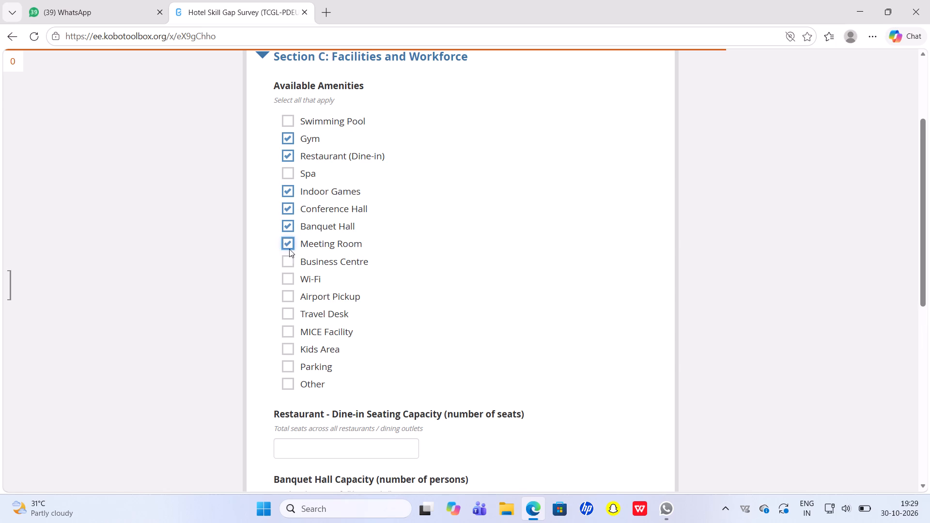
pyautogui.click(289, 260)
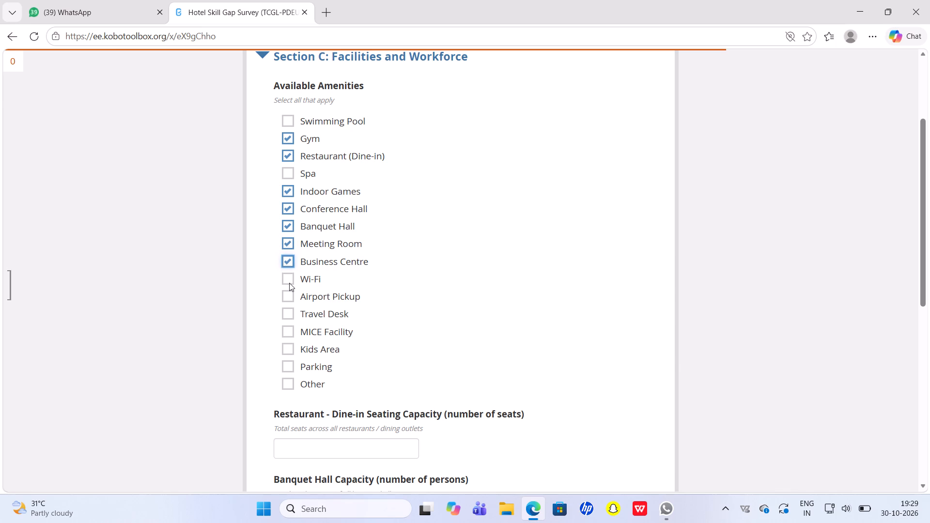
pyautogui.moveTo(289, 283); pyautogui.dragTo(289, 275)
pyautogui.click(289, 275)
pyautogui.click(289, 275)
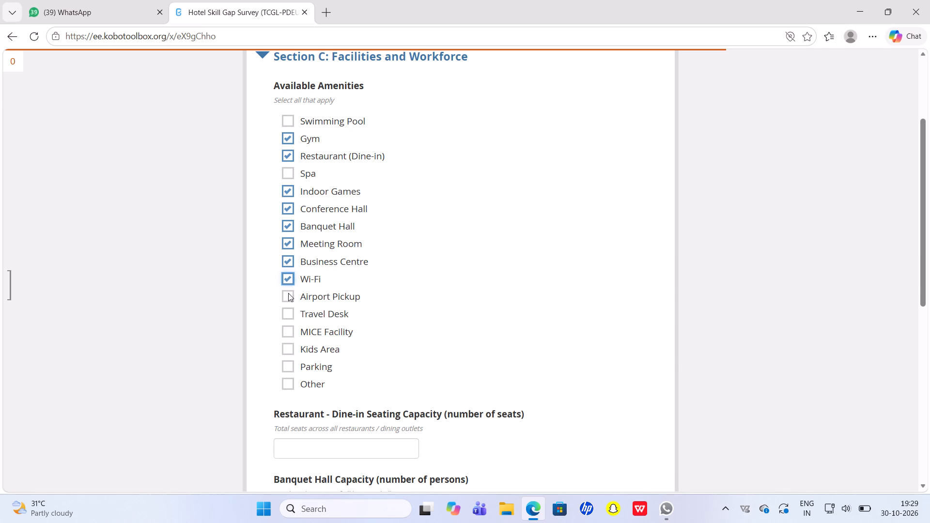
pyautogui.click(288, 293)
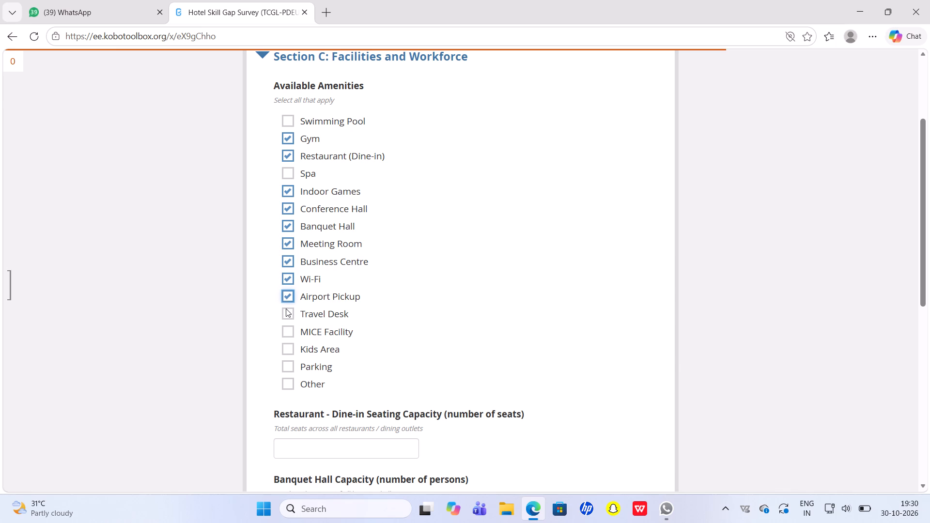
pyautogui.click(286, 308)
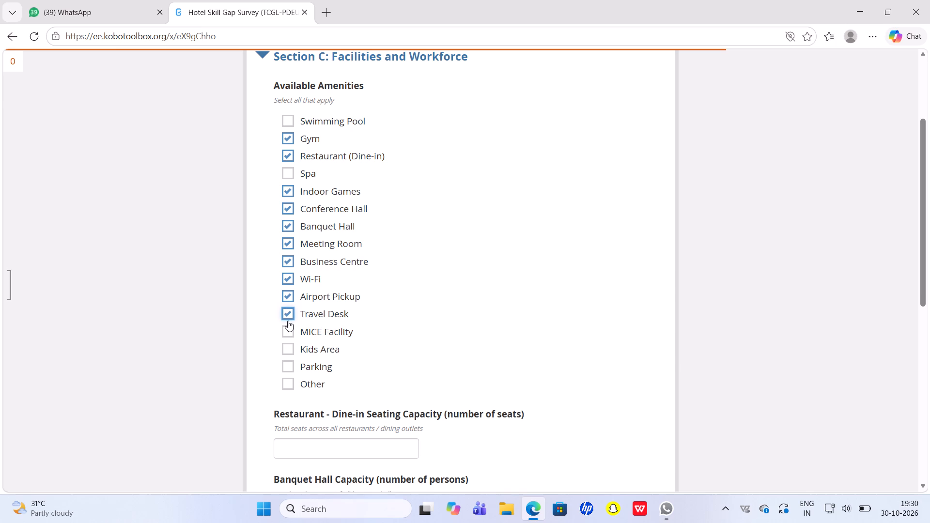
pyautogui.click(288, 330)
pyautogui.click(289, 368)
# Enter 150 persons as the banquet hall capacity in Section C: Facilities and Workforce.
pyautogui.scroll(-2, 289, 368)
pyautogui.click(305, 365)
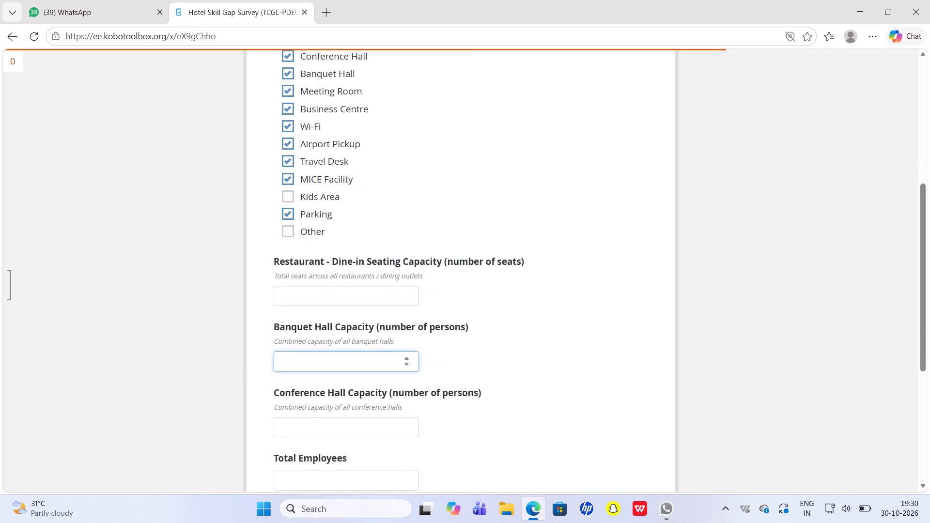
pyautogui.write('150')
pyautogui.scroll(-1, 305, 365)
pyautogui.press('BackSpace')
pyautogui.press('BackSpace')
pyautogui.press('BackSpace')
pyautogui.write('150')
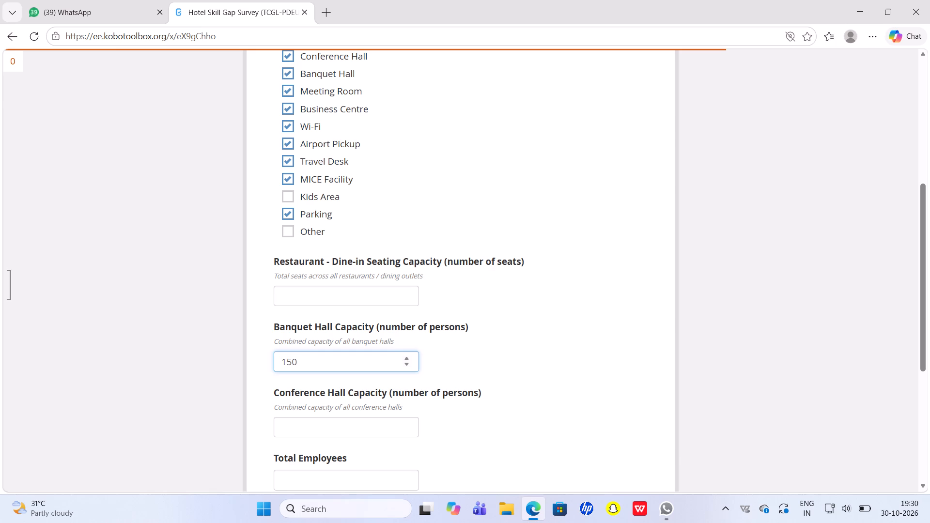
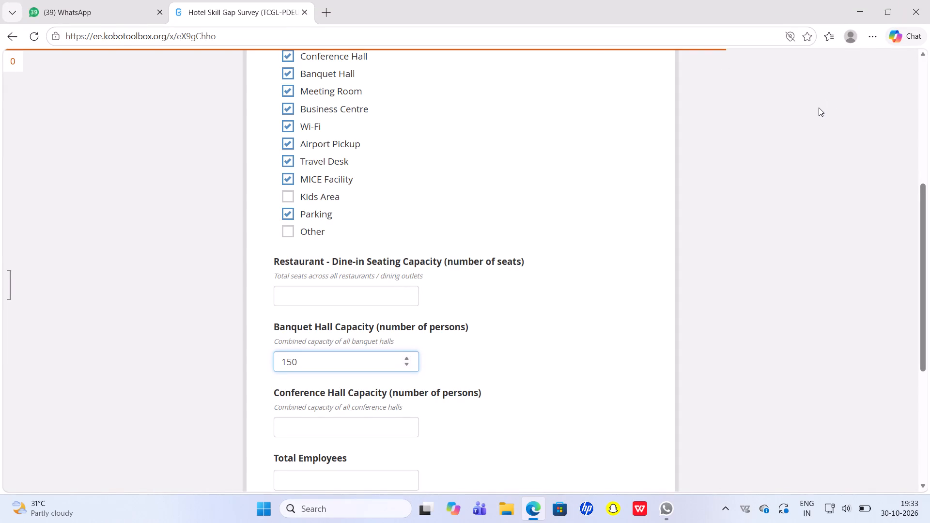
# Return from Section C through Seasonal Occupancy to Section A: Hotel Profile to review the hotel's entries.
pyautogui.scroll(4, 819, 108)
pyautogui.scroll(-8, 819, 108)
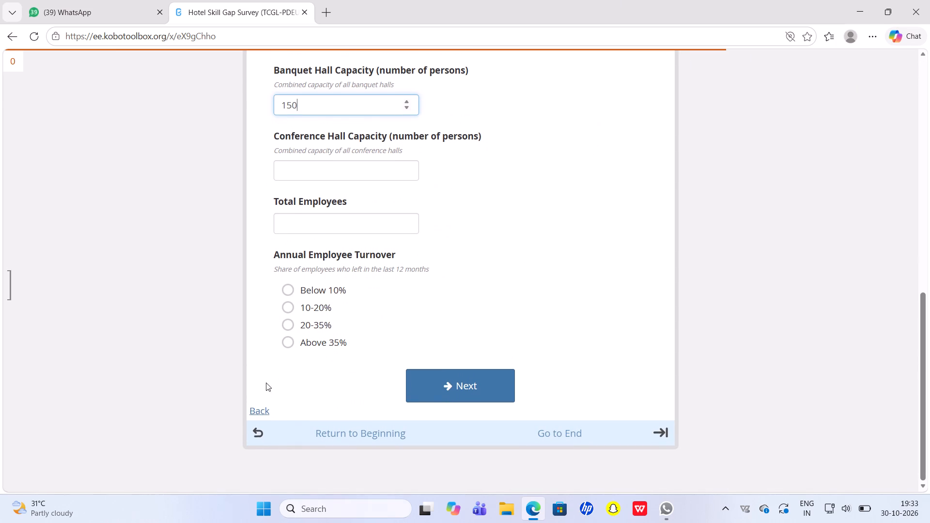
pyautogui.click(253, 408)
pyautogui.click(253, 408)
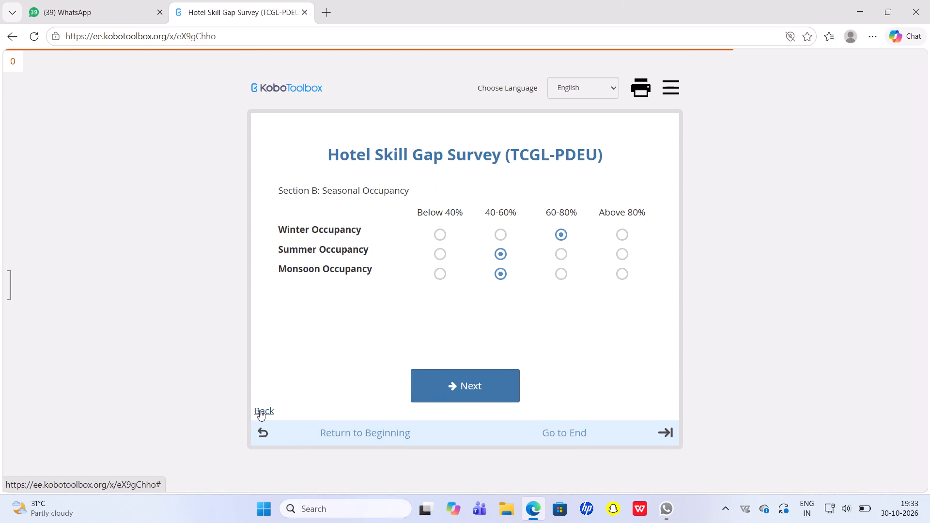
pyautogui.click(260, 410)
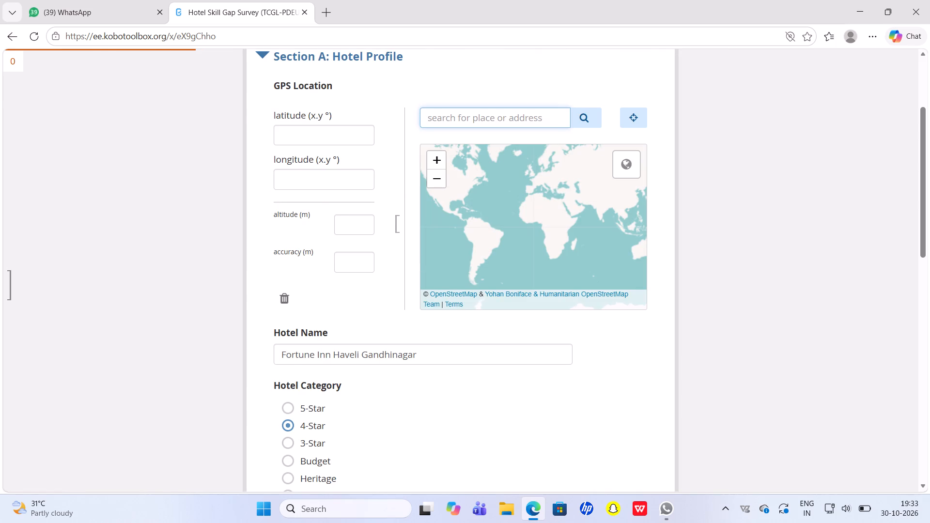
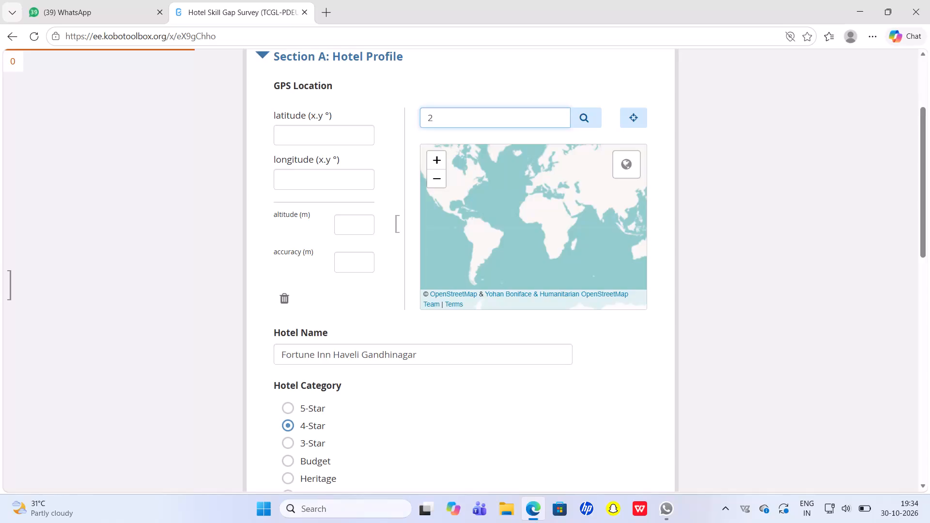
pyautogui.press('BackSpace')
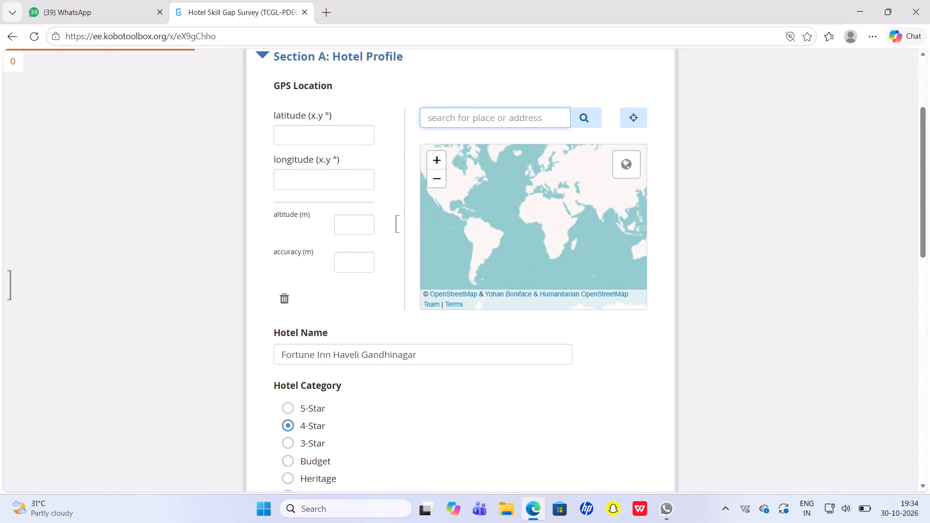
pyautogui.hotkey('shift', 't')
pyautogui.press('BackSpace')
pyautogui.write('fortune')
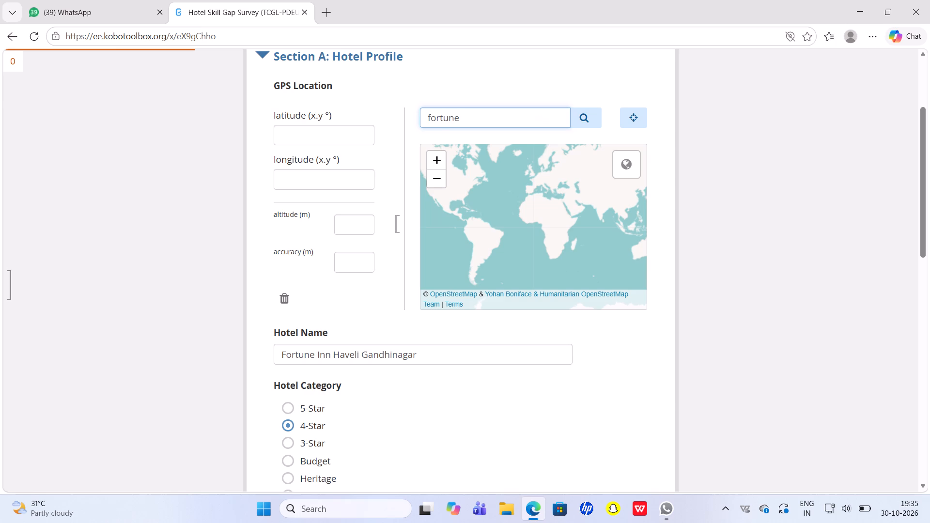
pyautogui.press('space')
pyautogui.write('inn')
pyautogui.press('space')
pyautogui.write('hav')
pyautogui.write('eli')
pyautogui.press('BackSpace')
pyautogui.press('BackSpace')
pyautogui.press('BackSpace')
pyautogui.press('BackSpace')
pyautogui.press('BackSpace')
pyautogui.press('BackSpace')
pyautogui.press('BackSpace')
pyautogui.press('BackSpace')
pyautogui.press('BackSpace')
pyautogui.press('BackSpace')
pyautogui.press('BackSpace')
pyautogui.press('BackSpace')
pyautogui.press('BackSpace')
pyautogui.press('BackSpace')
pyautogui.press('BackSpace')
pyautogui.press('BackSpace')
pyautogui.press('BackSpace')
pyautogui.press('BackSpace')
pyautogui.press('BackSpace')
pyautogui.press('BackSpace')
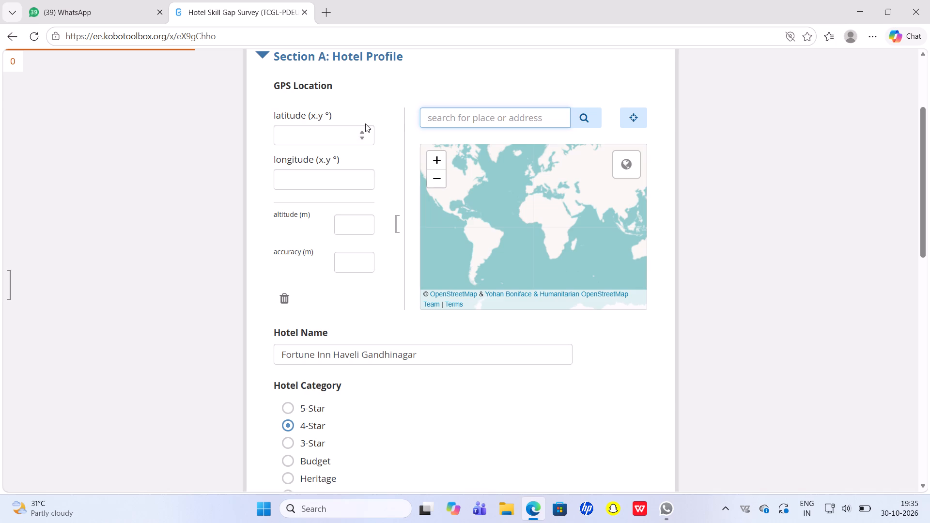
# Enter the hotel's GPS location in Section A as latitude 23.2173 and longitude 72.6493.
pyautogui.click(355, 131)
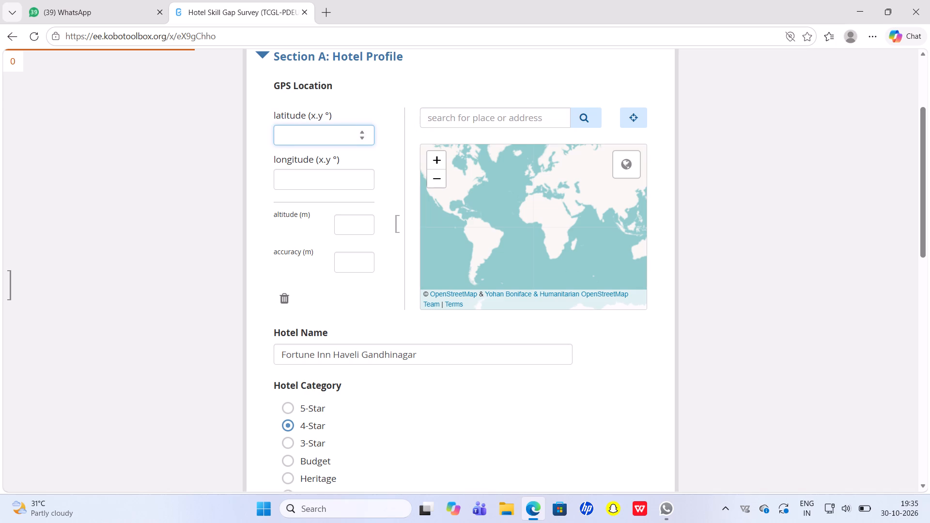
pyautogui.write('23.')
pyautogui.write('21')
pyautogui.write('73')
pyautogui.click(307, 175)
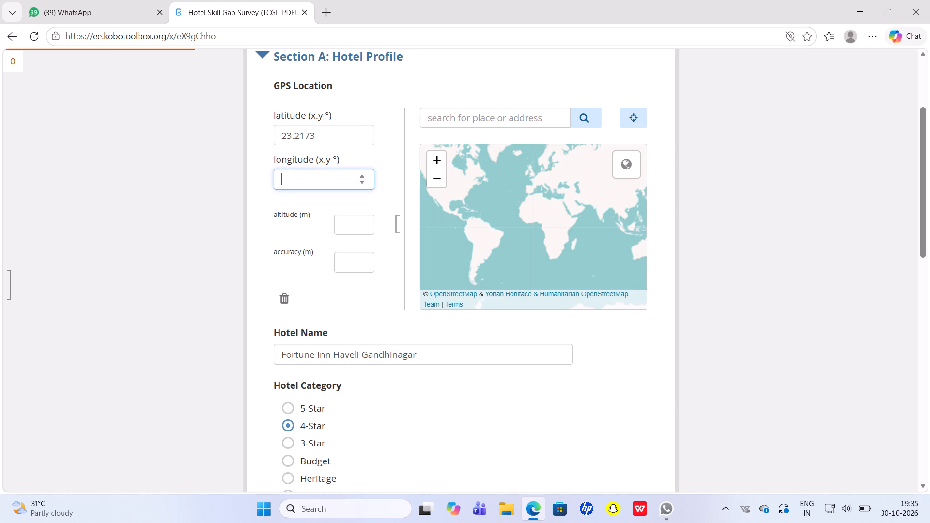
pyautogui.write('72.')
pyautogui.write('6493')
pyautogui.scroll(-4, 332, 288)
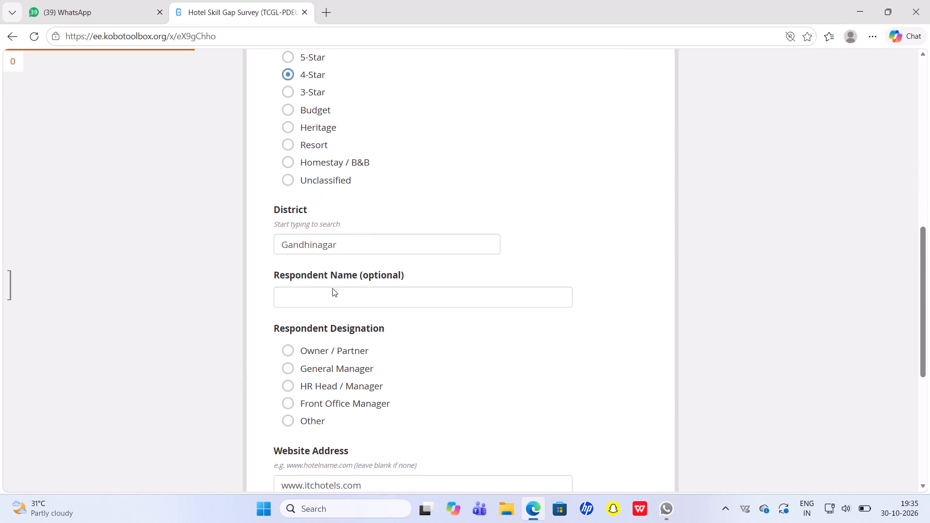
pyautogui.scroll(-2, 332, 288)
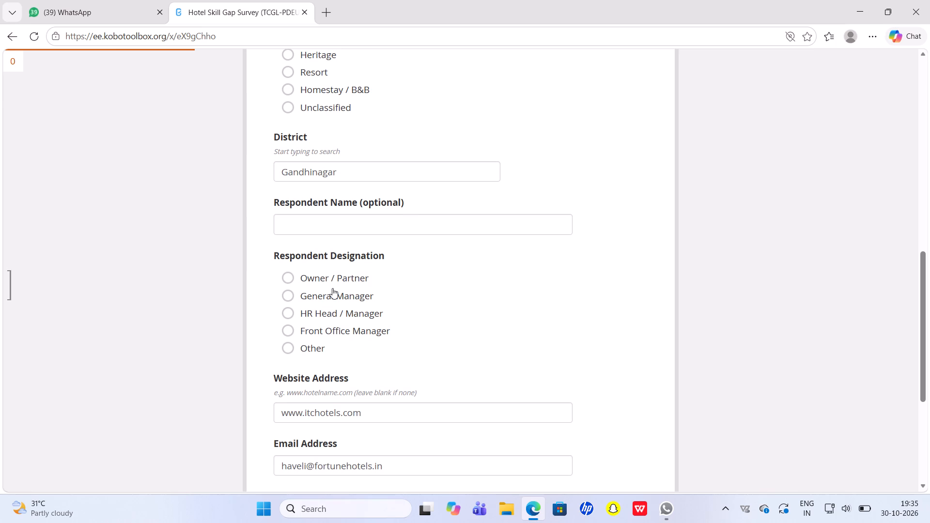
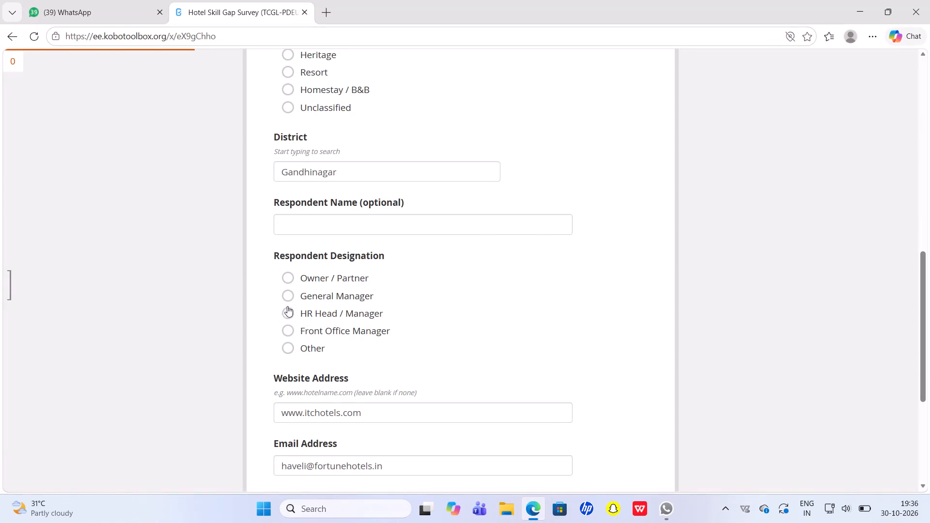
# Set the respondent designation to General Manager and enter the respondent's name in Section A.
pyautogui.click(289, 293)
pyautogui.click(327, 218)
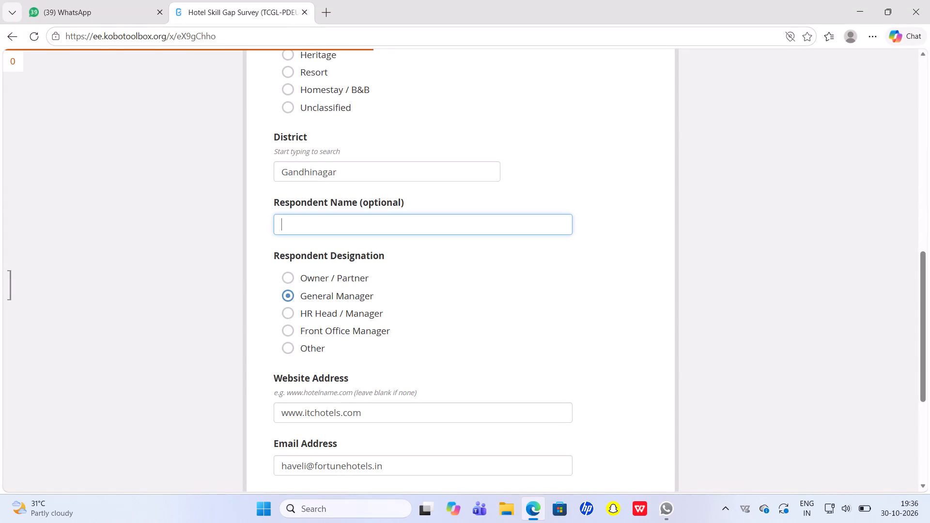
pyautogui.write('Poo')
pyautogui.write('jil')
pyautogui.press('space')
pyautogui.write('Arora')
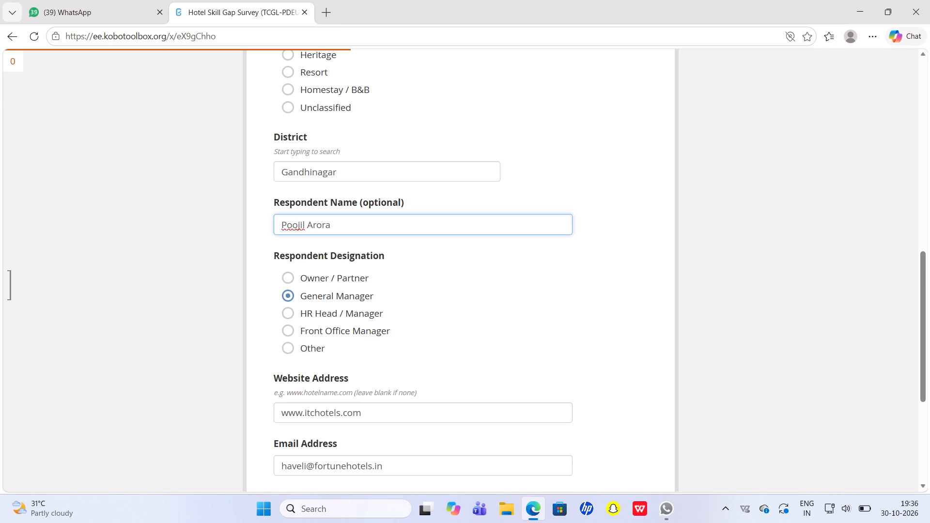
# Advance past Section B to the unanswered capacity, total employees and annual turnover questions in Section C: Facilities and Workforce.
pyautogui.scroll(-4, 335, 177)
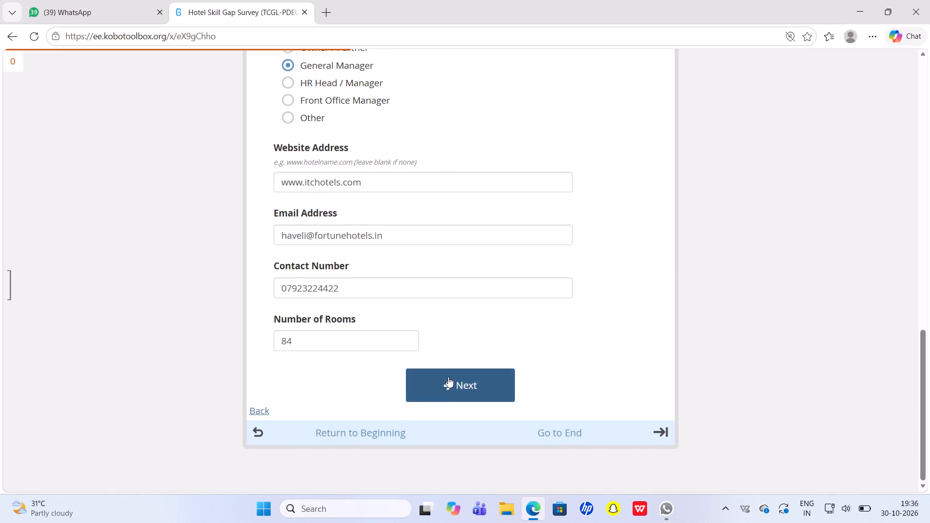
pyautogui.click(448, 377)
pyautogui.click(448, 377)
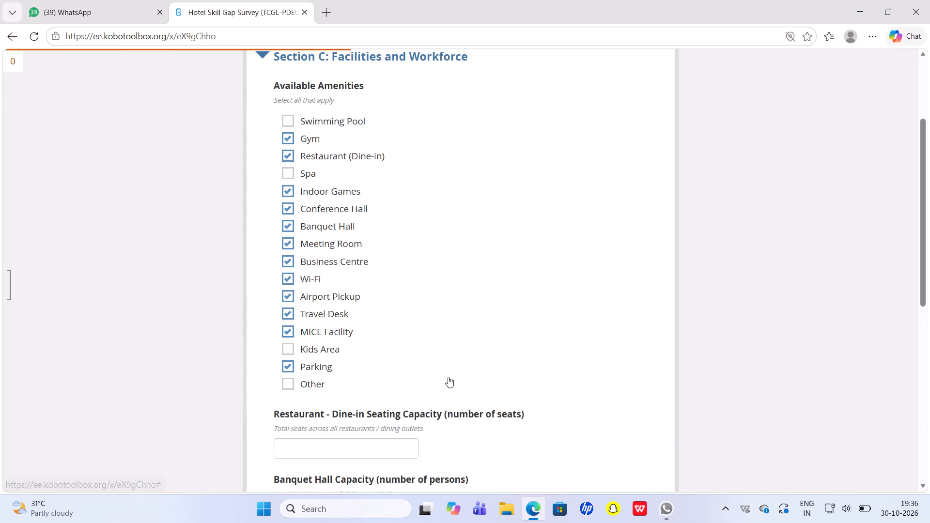
pyautogui.scroll(-3, 448, 377)
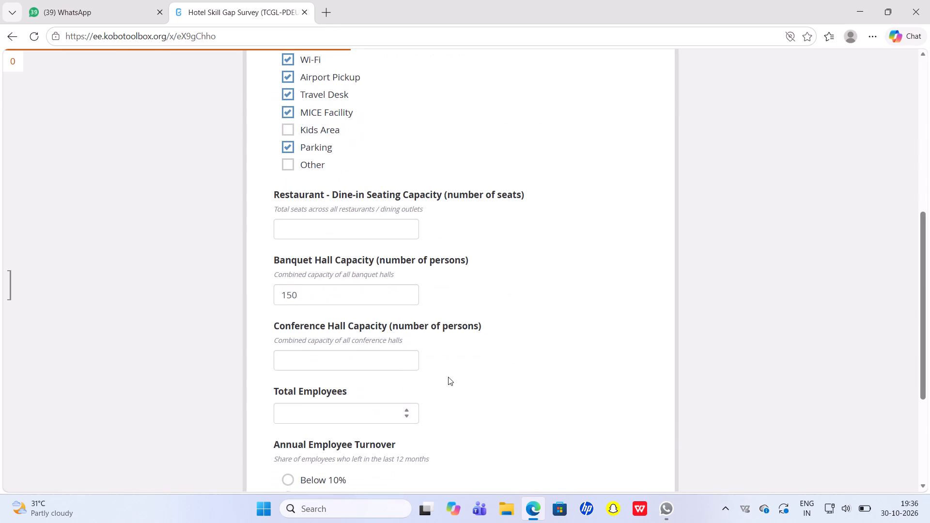
pyautogui.scroll(-1, 448, 377)
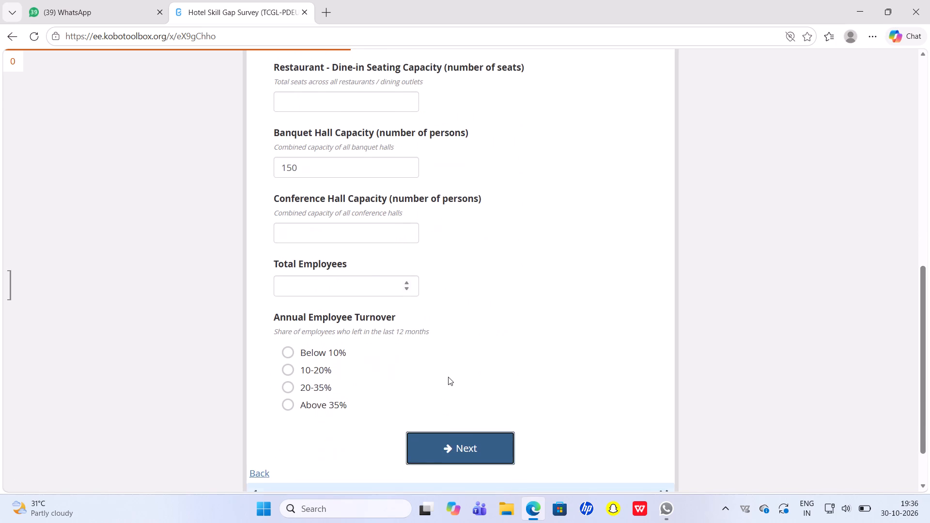
pyautogui.scroll(-1, 448, 377)
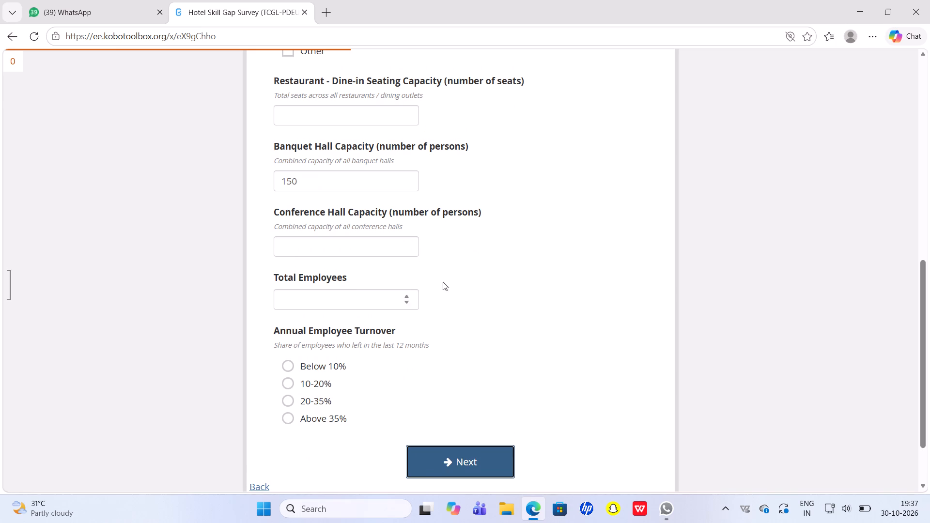
# Enter a dine-in seating capacity of 80, a conference hall capacity of 100 and 100 total employees.
pyautogui.click(371, 108)
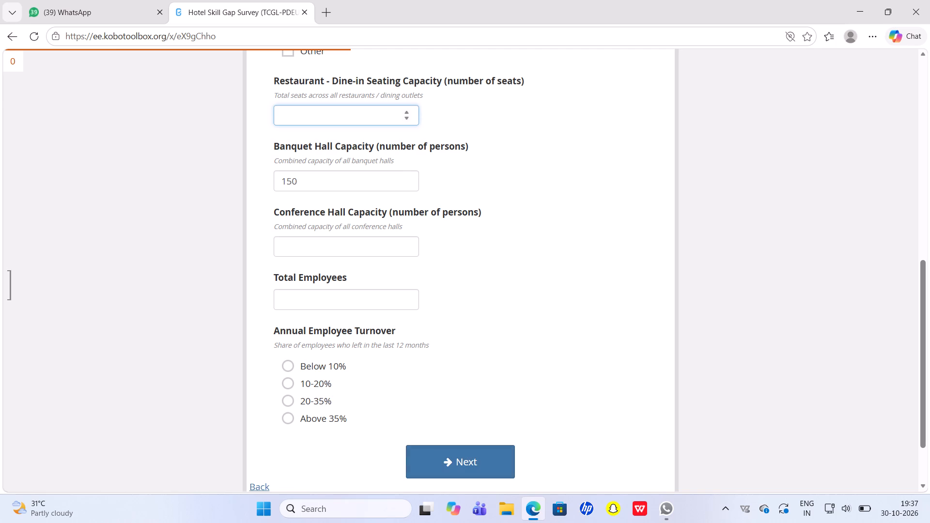
pyautogui.write('80')
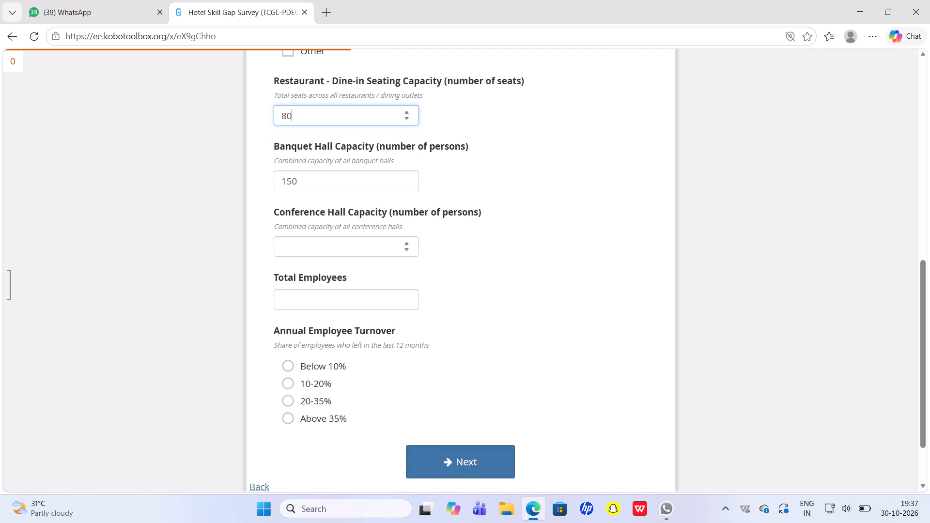
pyautogui.click(337, 238)
pyautogui.write('100')
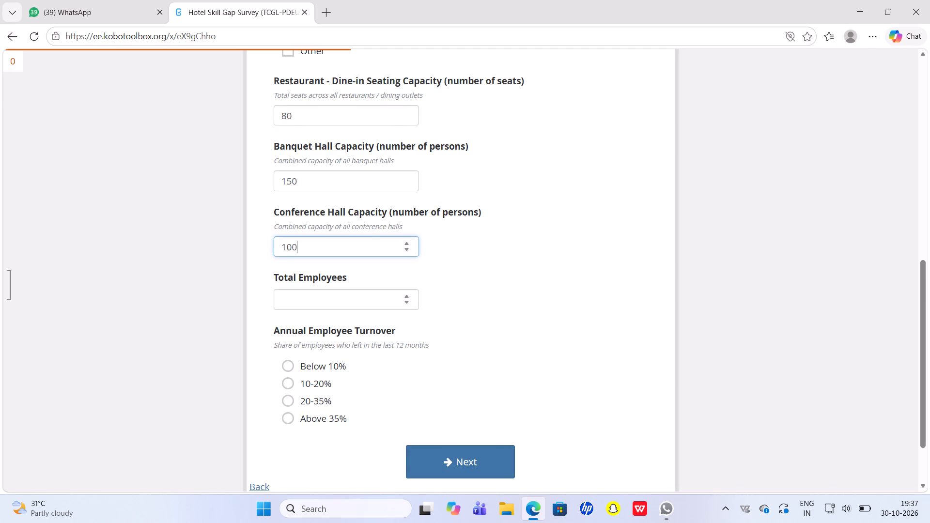
pyautogui.click(296, 302)
pyautogui.write('100')
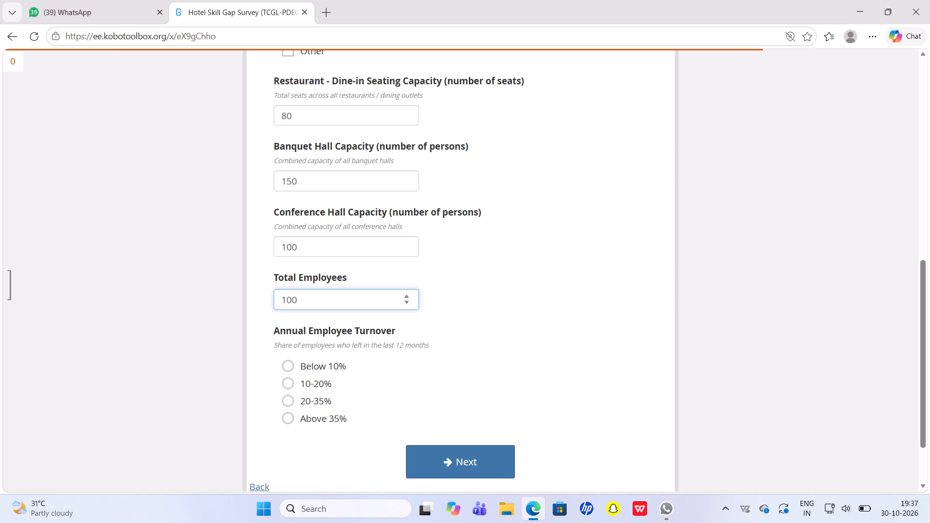
# Choose 10-20% as the annual employee turnover and continue to Section D: Occupation-wise Skill Gap.
pyautogui.scroll(-3, 296, 302)
pyautogui.click(289, 379)
pyautogui.click(434, 453)
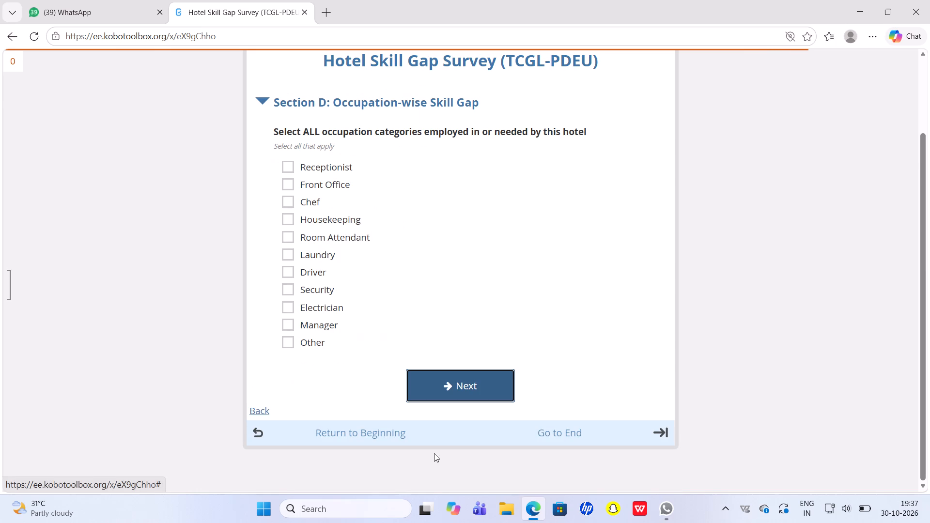
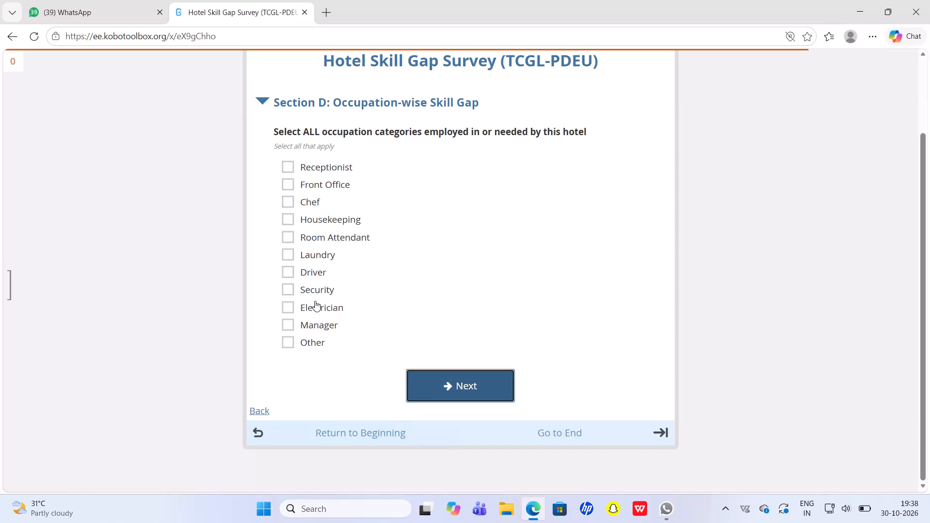
# Select all occupation categories from Receptionist through Manager, leaving out Other, and continue to the Receptionist questions.
pyautogui.click(288, 162)
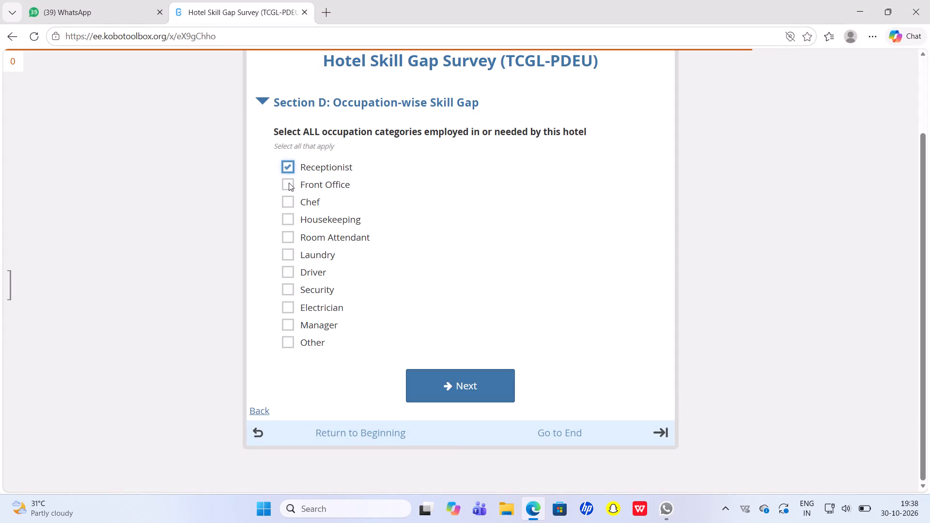
pyautogui.click(289, 183)
pyautogui.click(289, 202)
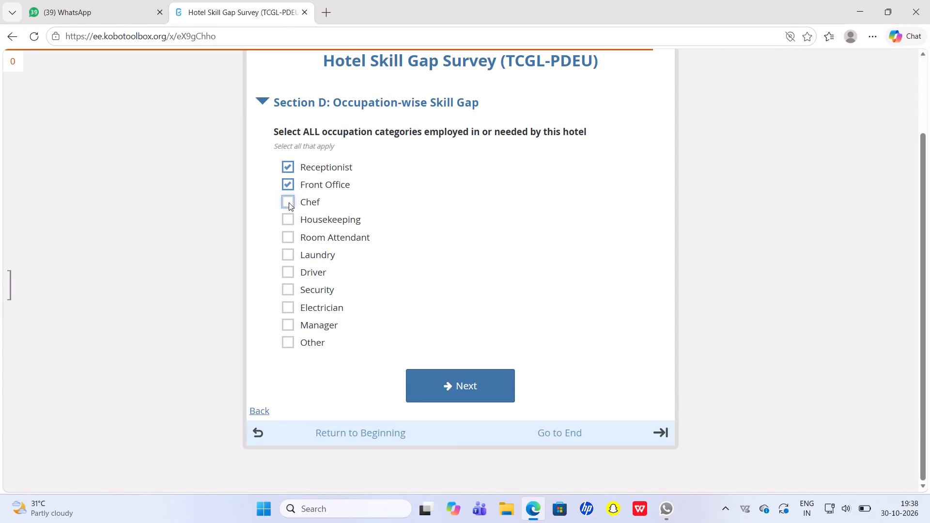
pyautogui.click(289, 221)
pyautogui.click(286, 242)
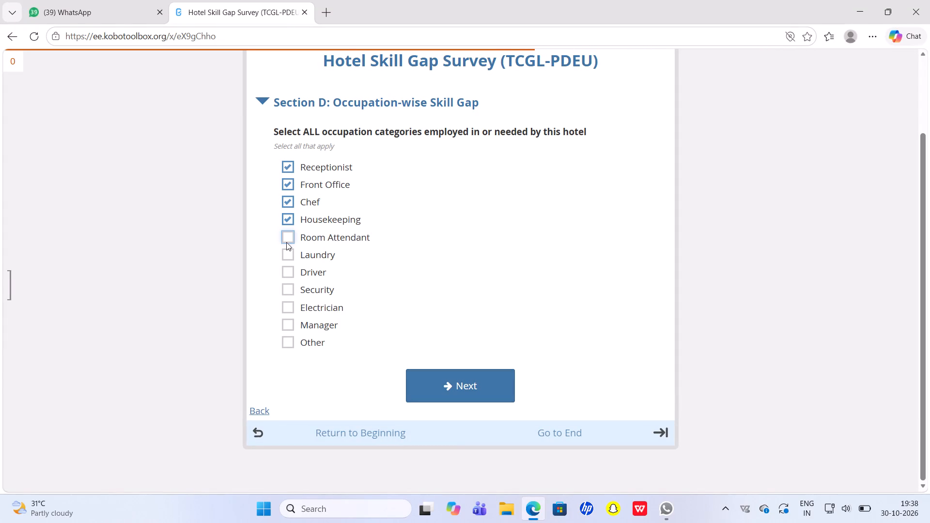
pyautogui.click(284, 254)
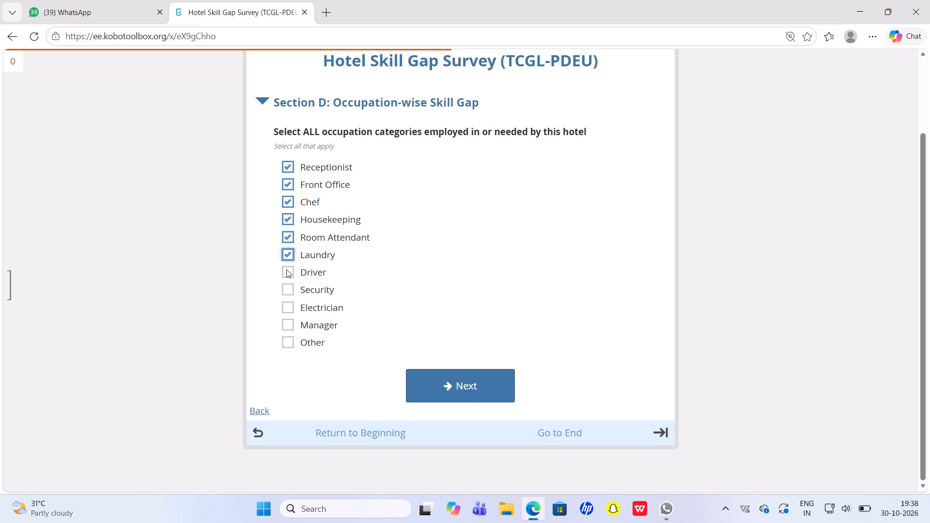
pyautogui.click(286, 269)
pyautogui.click(288, 286)
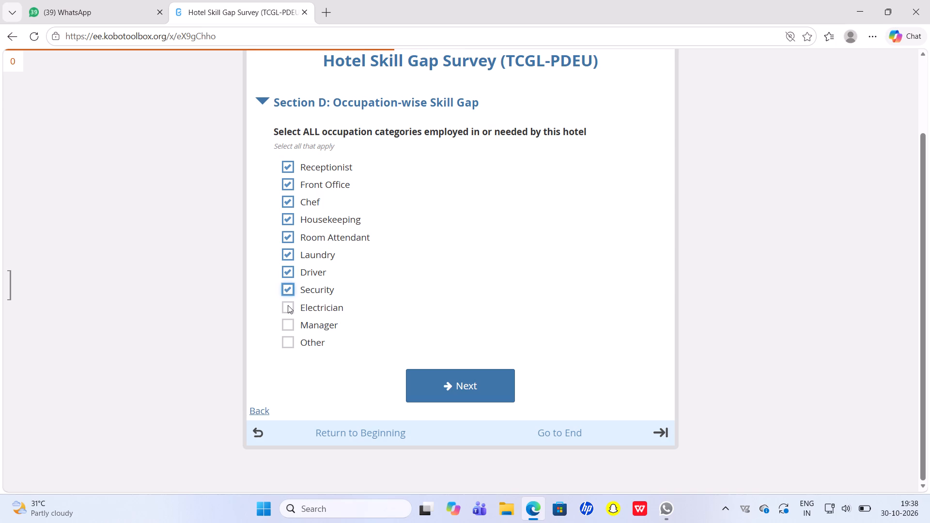
pyautogui.click(288, 305)
pyautogui.click(287, 323)
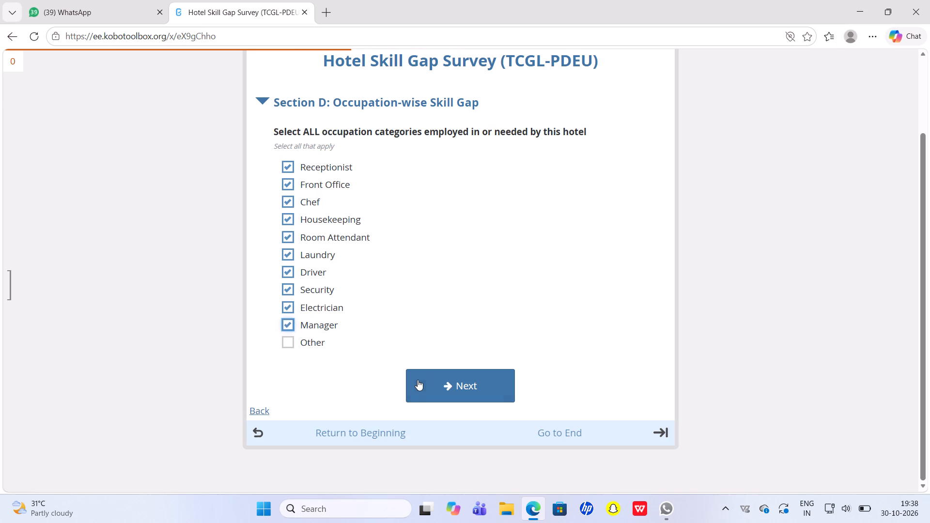
pyautogui.click(417, 391)
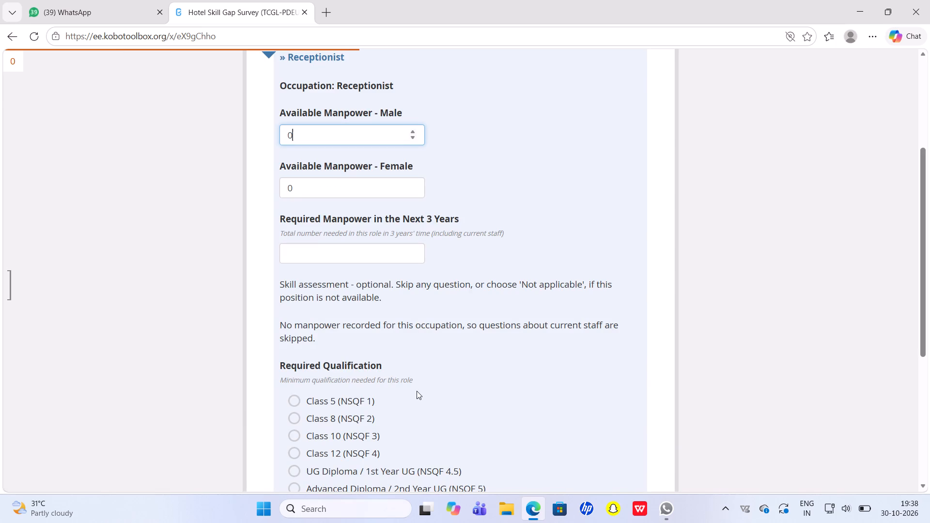
# Clear the available male manpower value for the Receptionist occupation.
pyautogui.press('BackSpace')
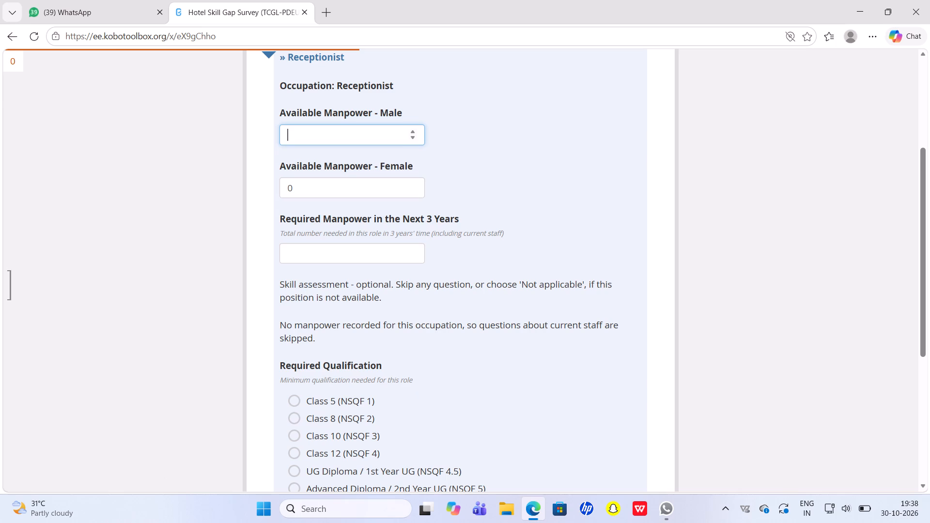
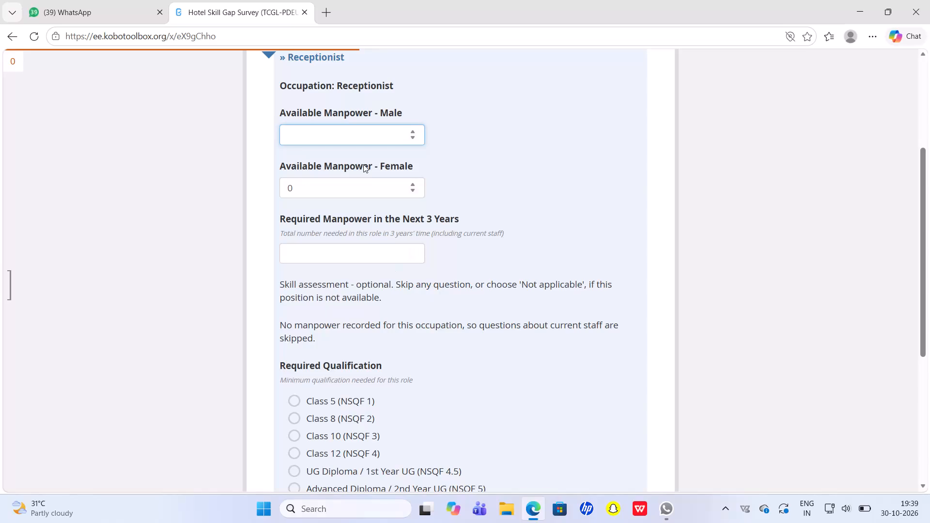
# Enter the Receptionist manpower: 3 male, 3 female, and 8 required in the next 3 years.
pyautogui.press('3')
pyautogui.click(368, 179)
pyautogui.press('BackSpace')
pyautogui.press('3')
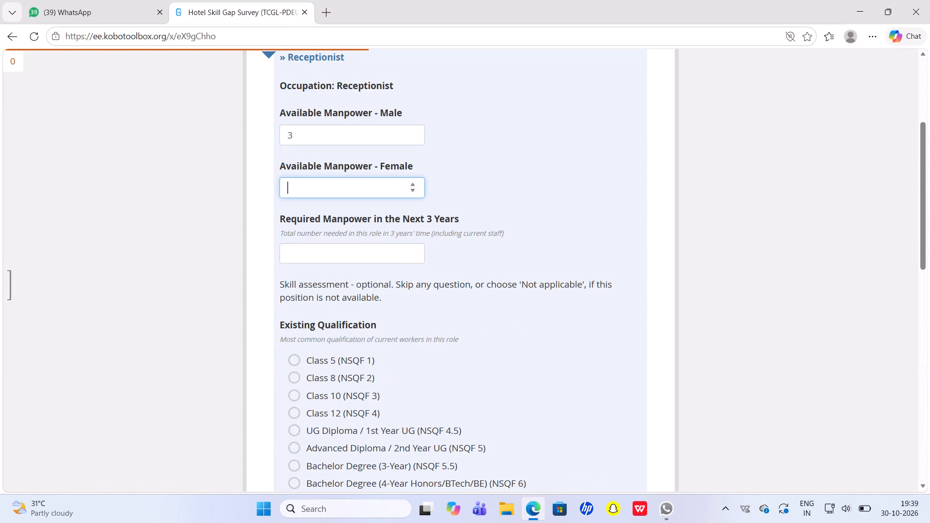
pyautogui.click(380, 254)
pyautogui.press('8')
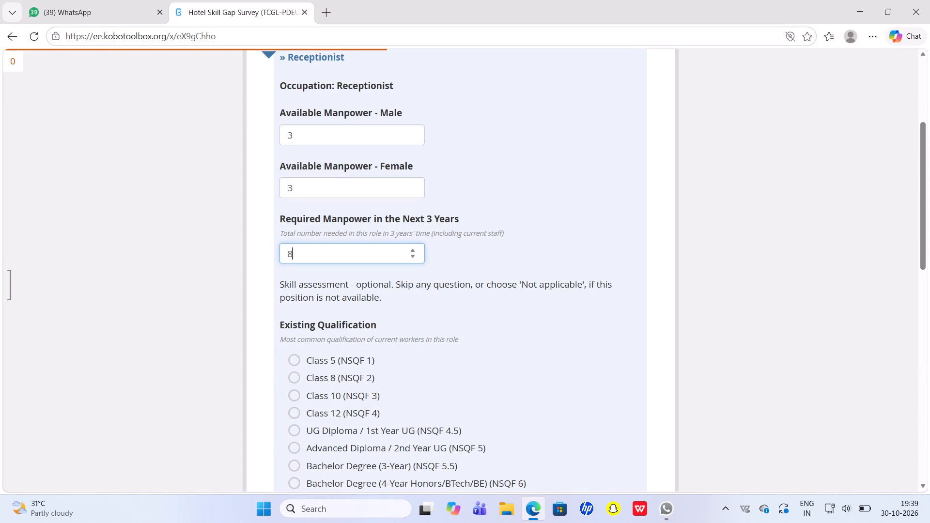
pyautogui.scroll(-1, 380, 254)
pyautogui.press('BackSpace')
pyautogui.press('8')
pyautogui.press('BackSpace')
pyautogui.press('BackSpace')
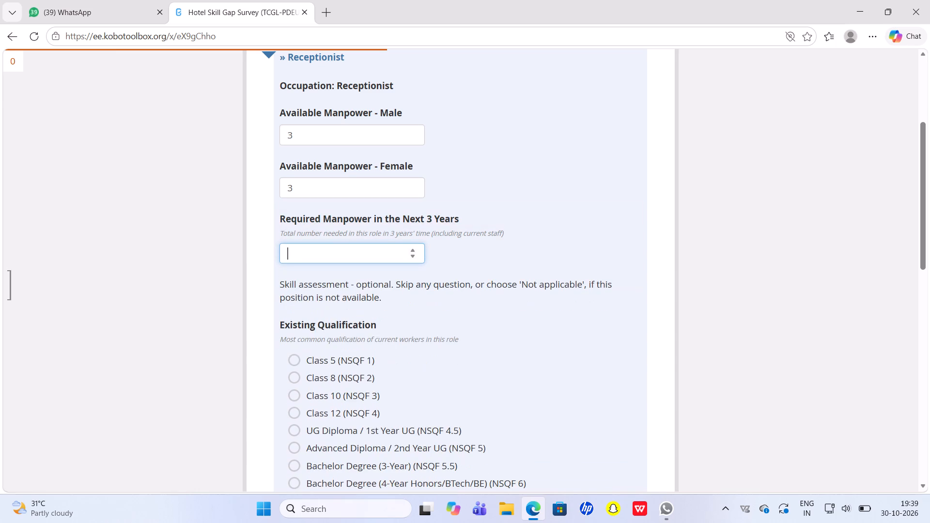
pyautogui.press('8')
pyautogui.click(513, 175)
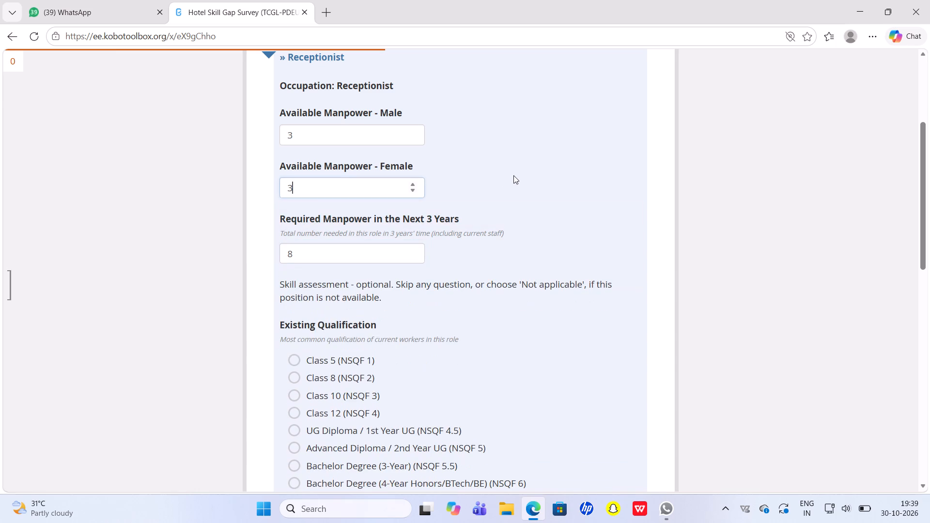
# Set Receptionist's existing qualification to Bachelor Degree (3-Year) (NSQF 5.5) and required qualification to UG Diploma / 1st Year UG (NSQF 4.5).
pyautogui.scroll(-2, 513, 175)
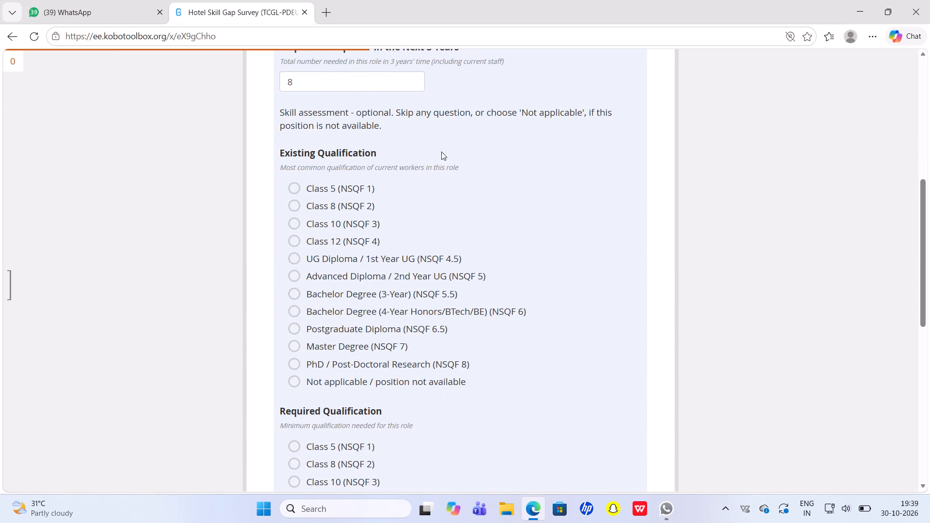
pyautogui.click(298, 293)
pyautogui.scroll(-2, 298, 293)
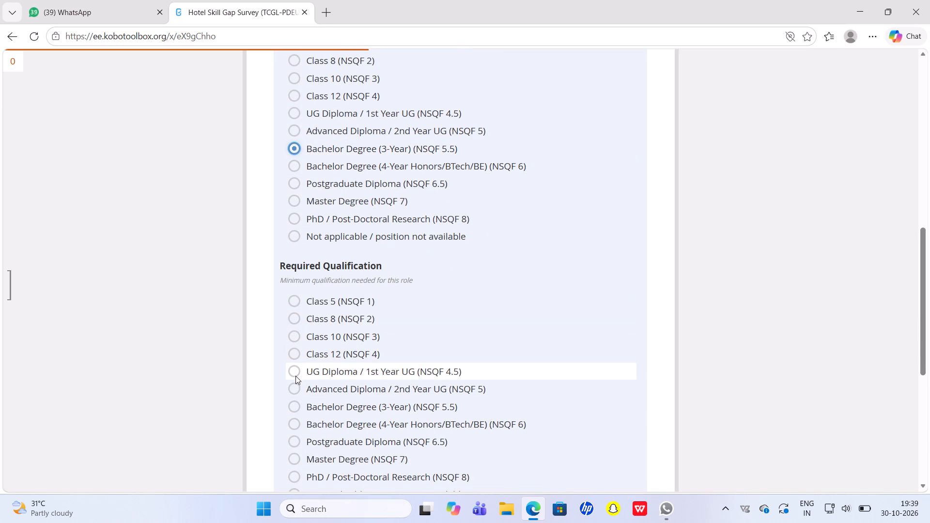
pyautogui.click(295, 369)
# Mark only English as the Receptionist language skill gap and continue to the Front Office questions.
pyautogui.scroll(-3, 295, 369)
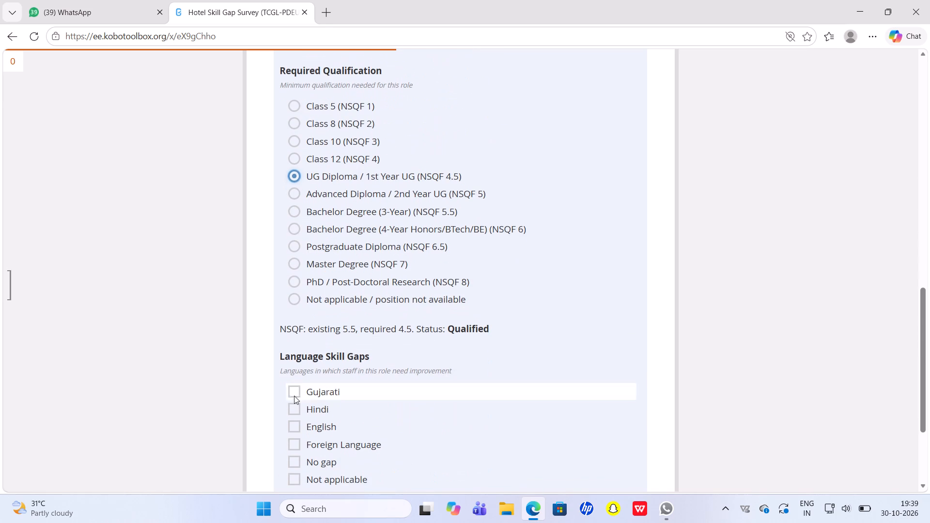
pyautogui.click(294, 432)
pyautogui.scroll(-2, 402, 460)
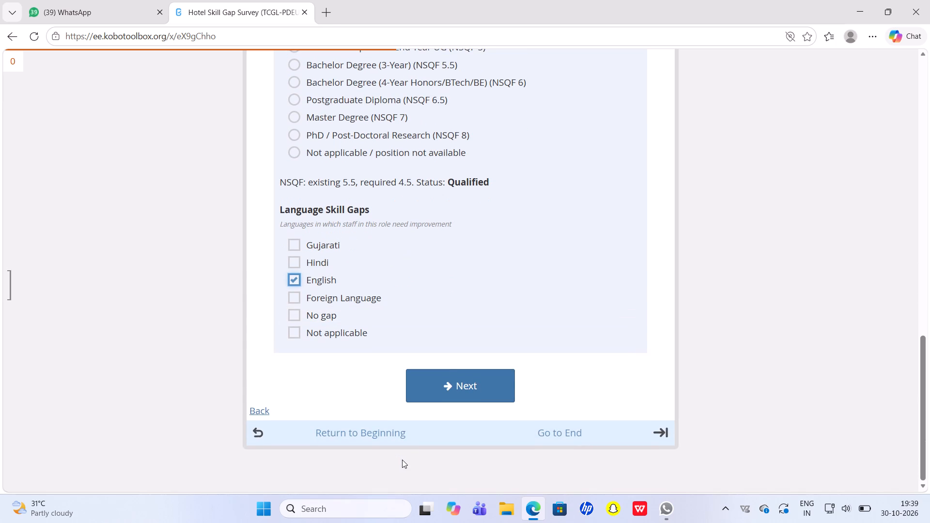
pyautogui.click(292, 298)
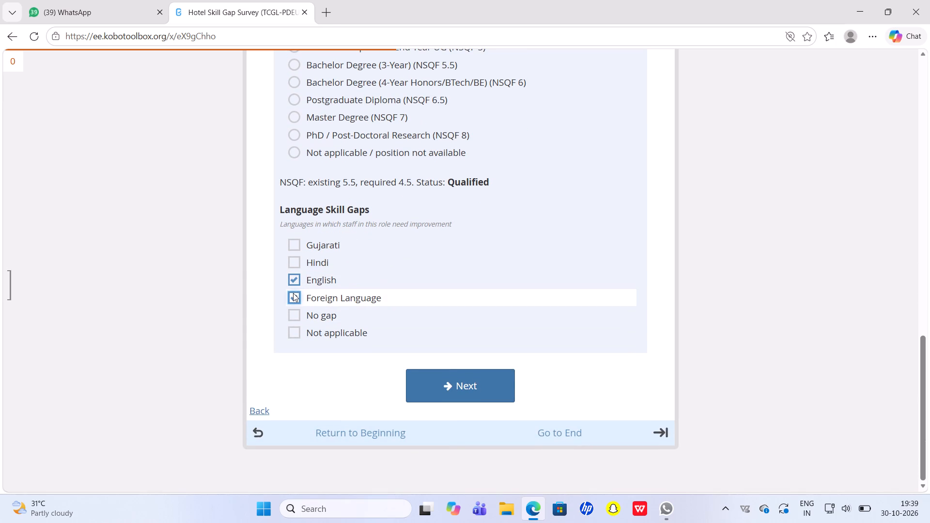
pyautogui.click(293, 293)
pyautogui.click(454, 383)
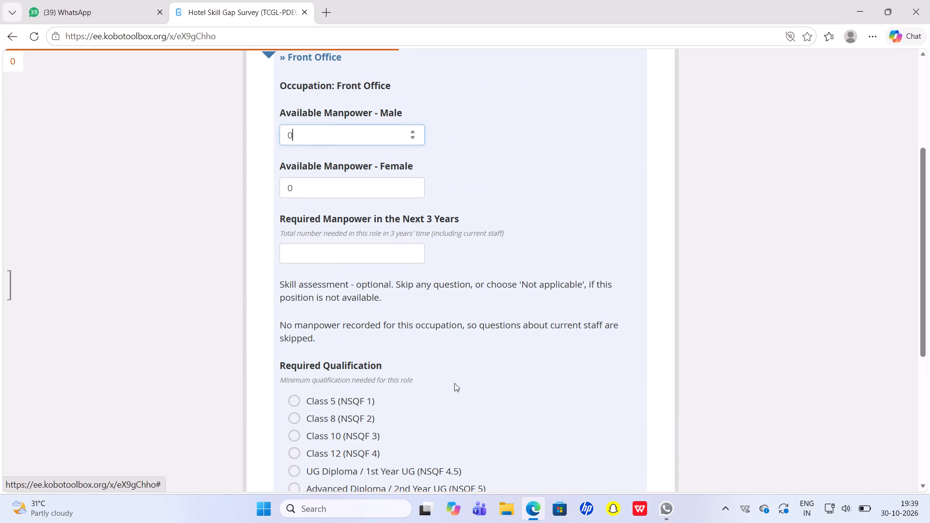
# Enter the Front Office manpower: 4 male, 3 female, and 9 required in the next 3 years.
pyautogui.scroll(1, 454, 383)
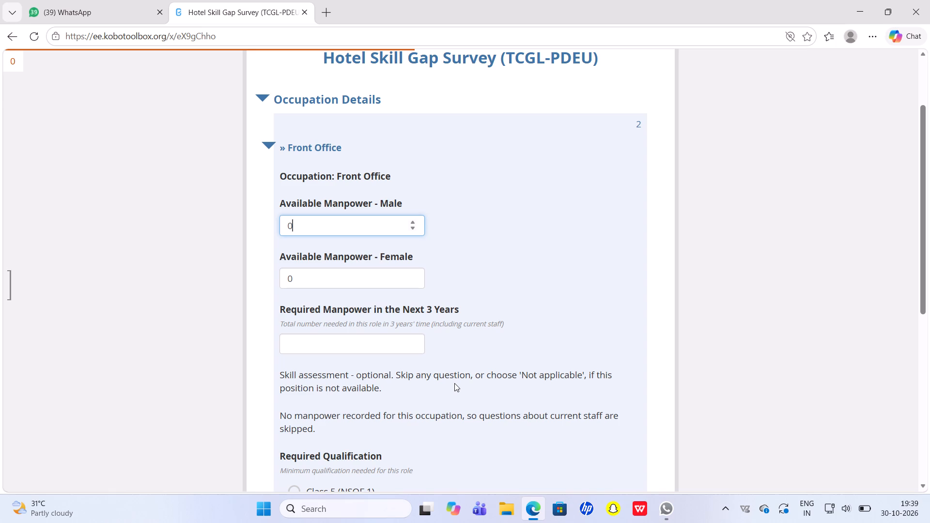
pyautogui.press('BackSpace')
pyautogui.press('4')
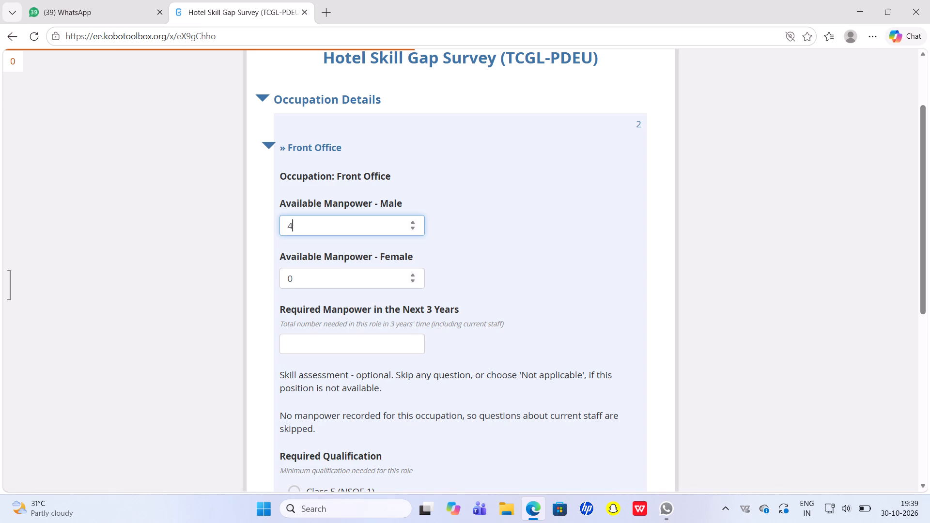
pyautogui.click(371, 279)
pyautogui.press('BackSpace')
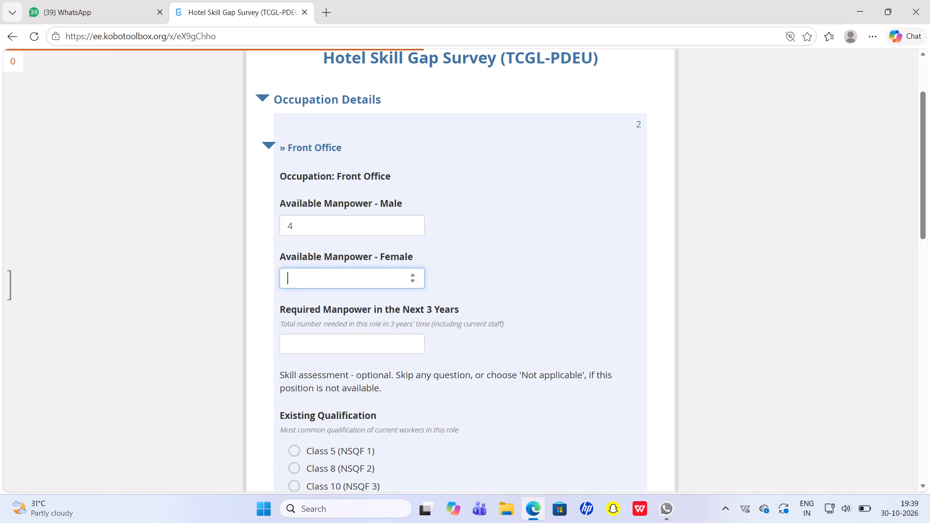
pyautogui.press('3')
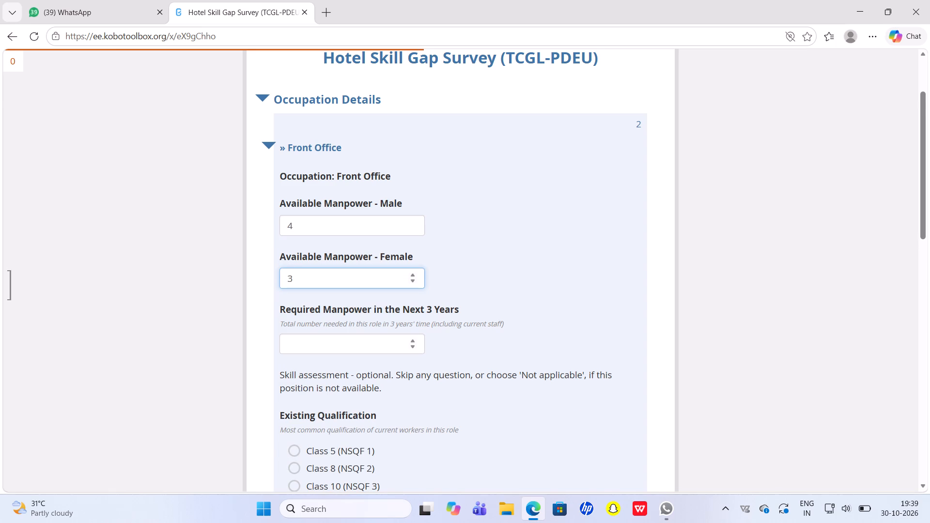
pyautogui.click(352, 344)
pyautogui.press('9')
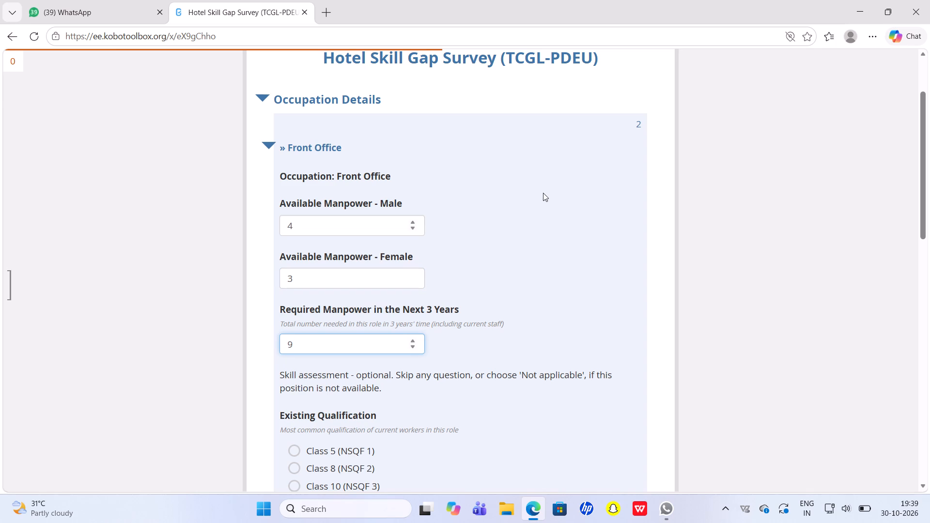
pyautogui.click(544, 192)
# Set Front Office's existing qualification to Bachelor Degree (3-Year) (NSQF 5.5) and required qualification to UG Diploma / 1st Year UG (NSQF 4.5).
pyautogui.scroll(-3, 517, 280)
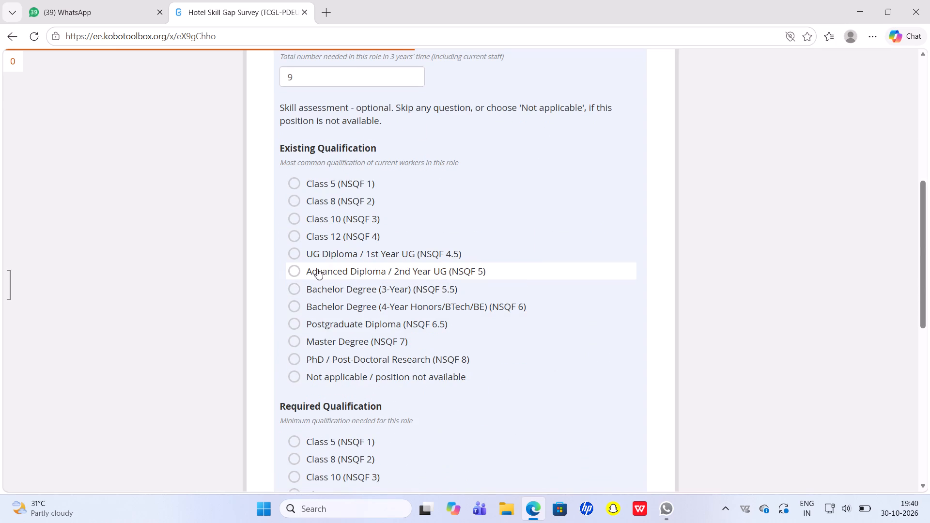
pyautogui.click(296, 288)
pyautogui.scroll(-2, 353, 317)
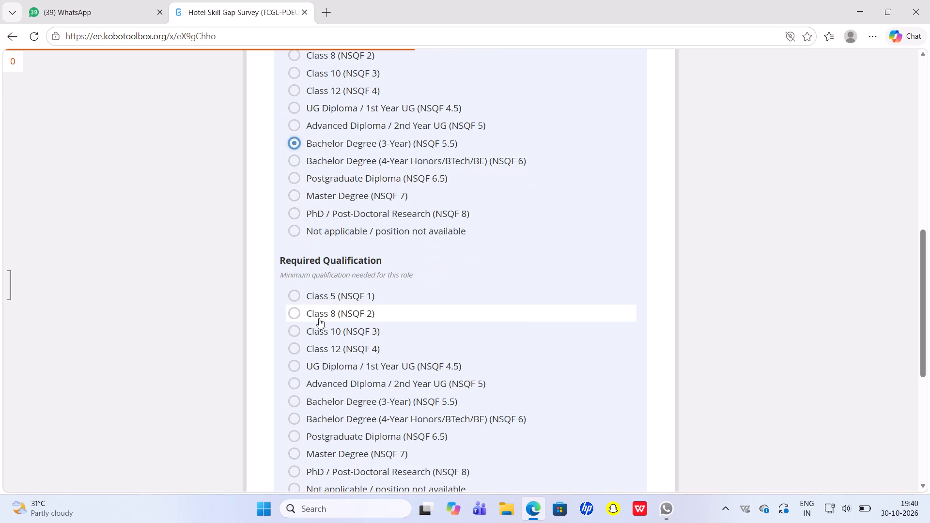
pyautogui.click(289, 366)
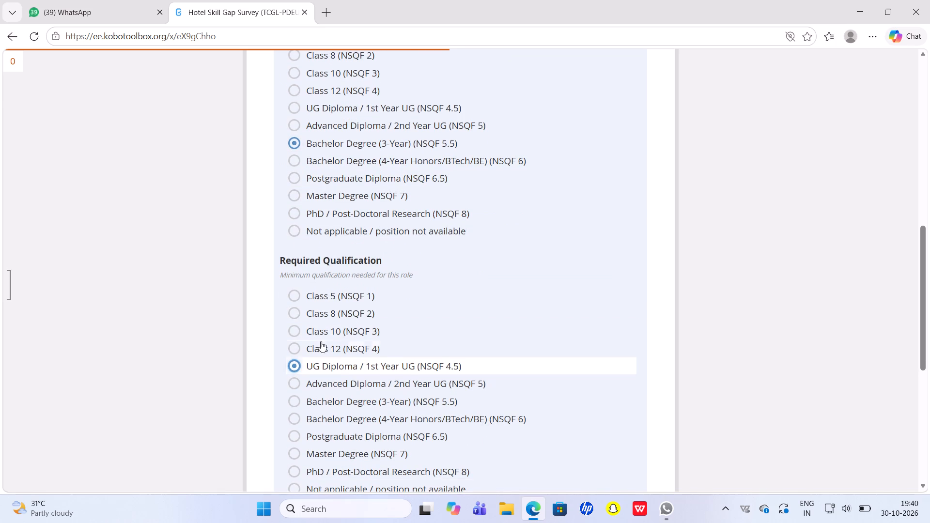
# Mark English as the Front Office language skill gap and continue to the Chef questions.
pyautogui.scroll(-4, 424, 314)
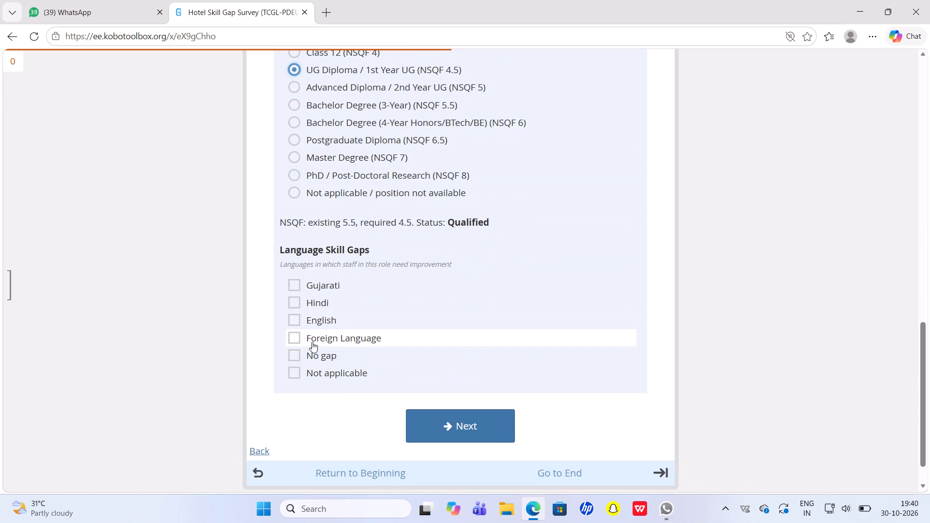
pyautogui.click(296, 318)
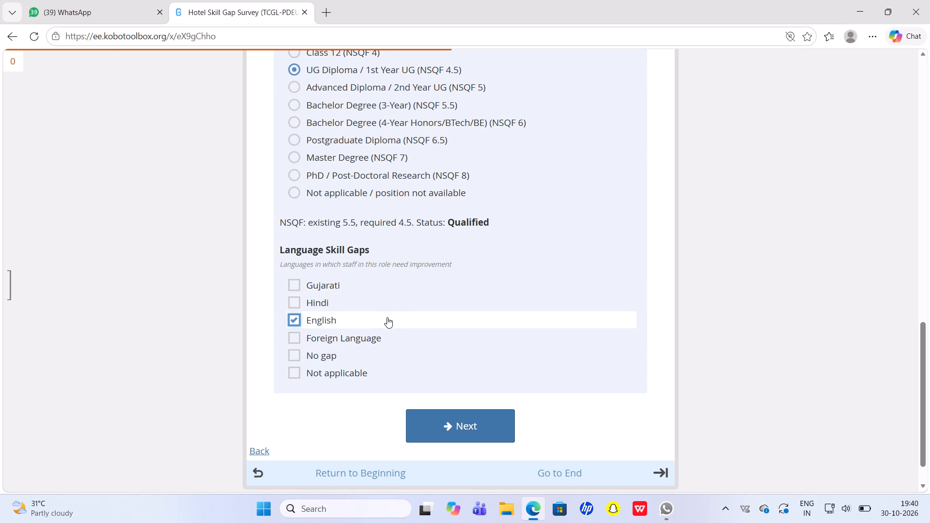
pyautogui.click(425, 423)
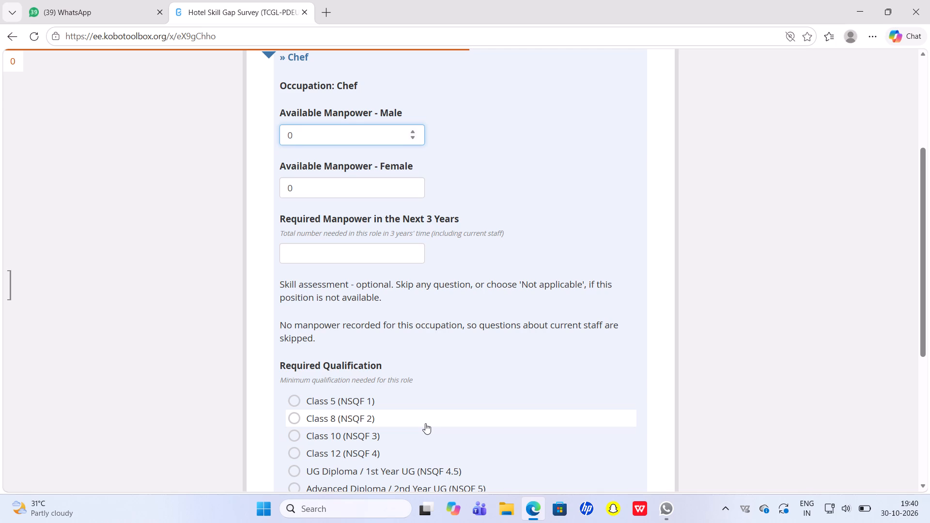
# Enter the Chef manpower: 9 male, 3 female, and 15 required in the next 3 years.
pyautogui.press('BackSpace')
pyautogui.press('9')
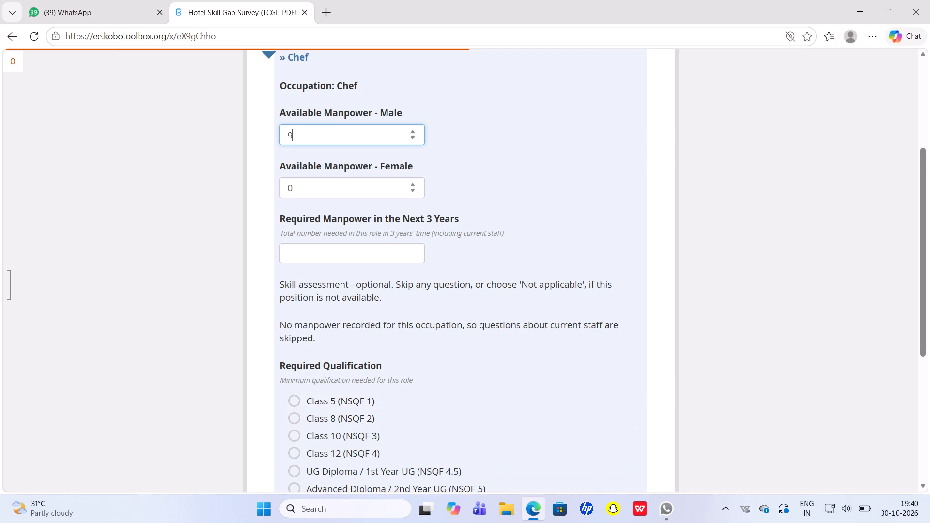
pyautogui.click(387, 188)
pyautogui.press('BackSpace')
pyautogui.press('3')
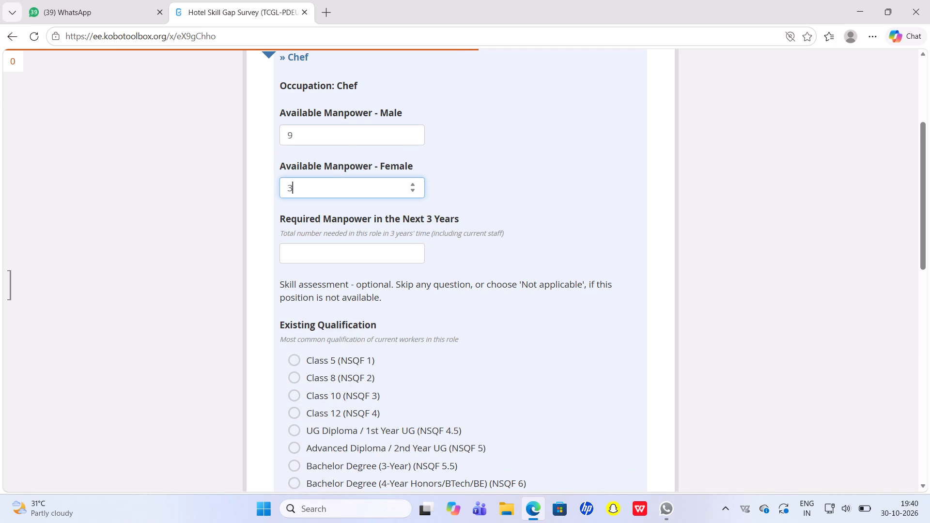
pyautogui.click(351, 251)
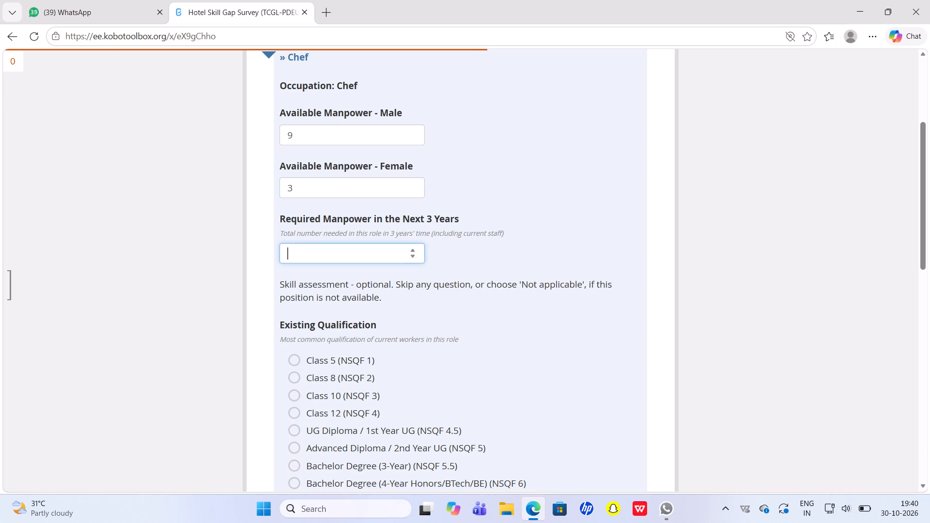
pyautogui.press('1')
pyautogui.press('5')
# Set Chef's existing qualification to UG Diploma / 1st Year UG (NSQF 4.5) and required qualification to Advanced Diploma / 2nd Year UG (NSQF 5).
pyautogui.scroll(-3, 381, 380)
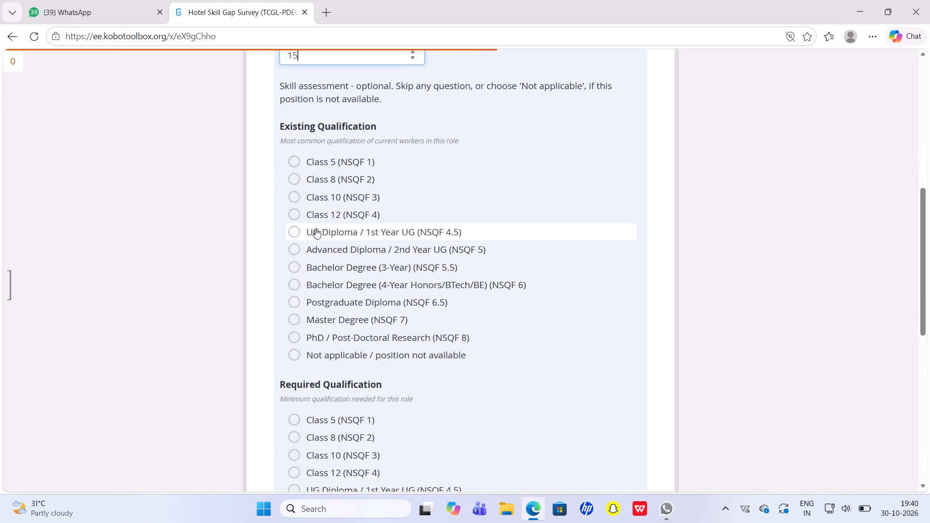
pyautogui.click(295, 229)
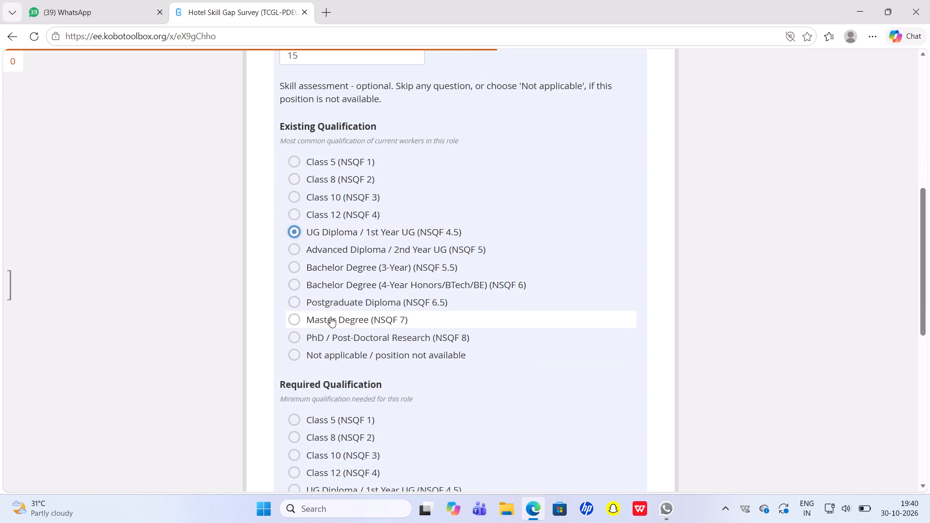
pyautogui.scroll(-3, 330, 317)
pyautogui.click(294, 378)
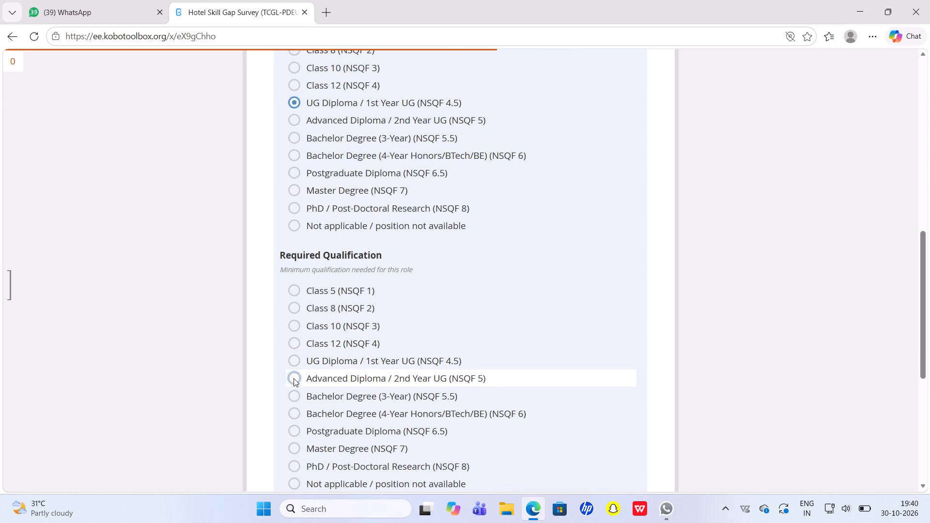
# Mark English as the Chef language skill gap and continue to the Housekeeping questions.
pyautogui.scroll(-4, 294, 378)
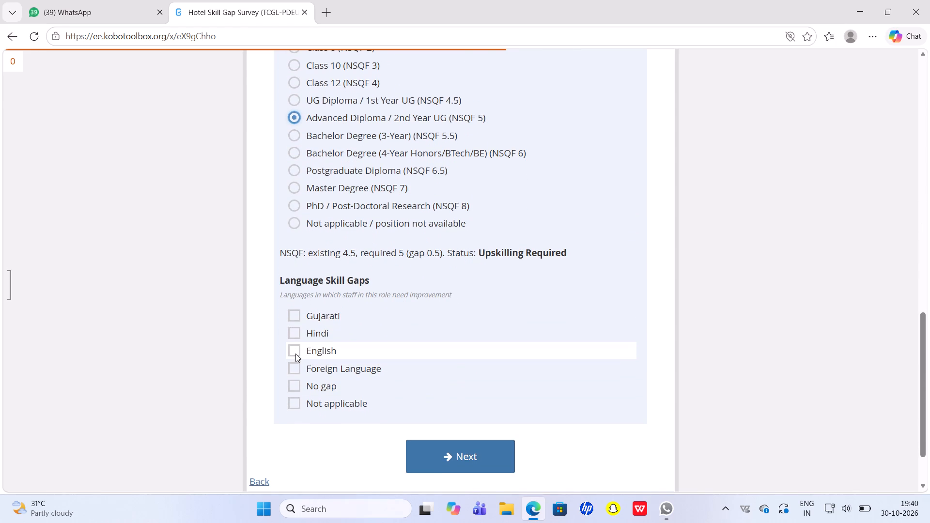
pyautogui.click(295, 354)
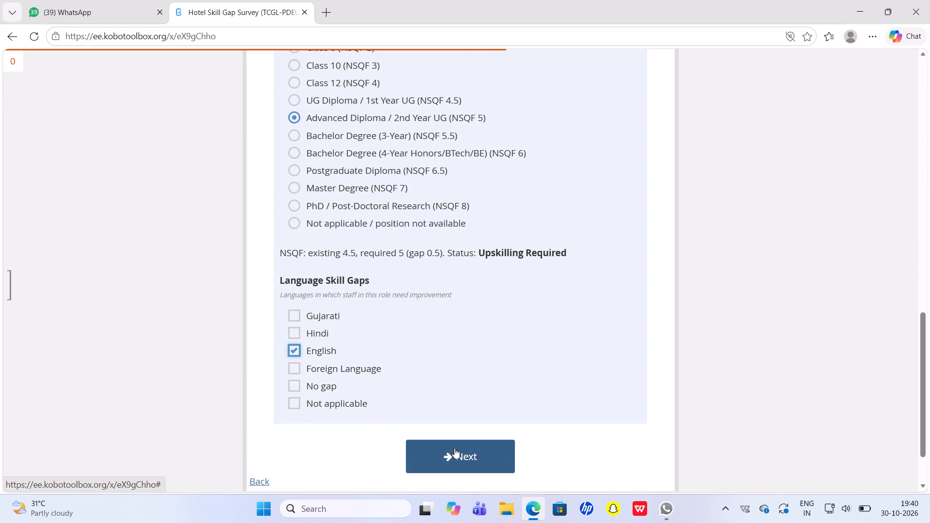
pyautogui.click(454, 448)
# Enter the Housekeeping manpower: 6 male, 4 female, and 12 required in the next 3 years.
pyautogui.press('BackSpace')
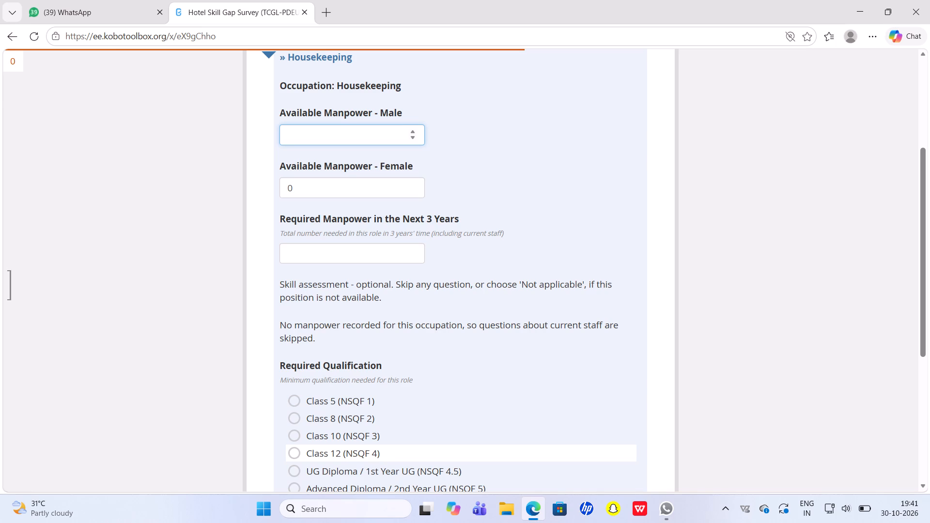
pyautogui.press('6')
pyautogui.click(379, 190)
pyautogui.press('BackSpace')
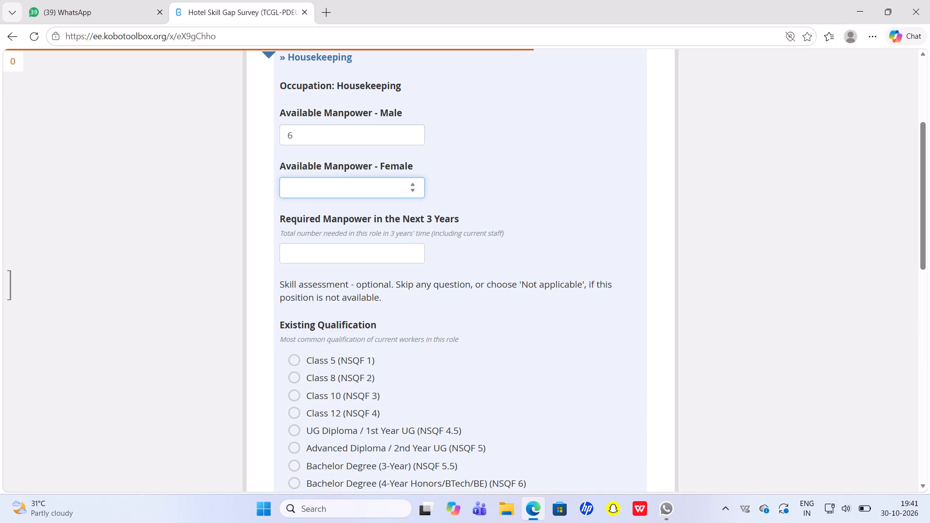
pyautogui.press('3')
pyautogui.press('BackSpace')
pyautogui.press('4')
pyautogui.click(331, 249)
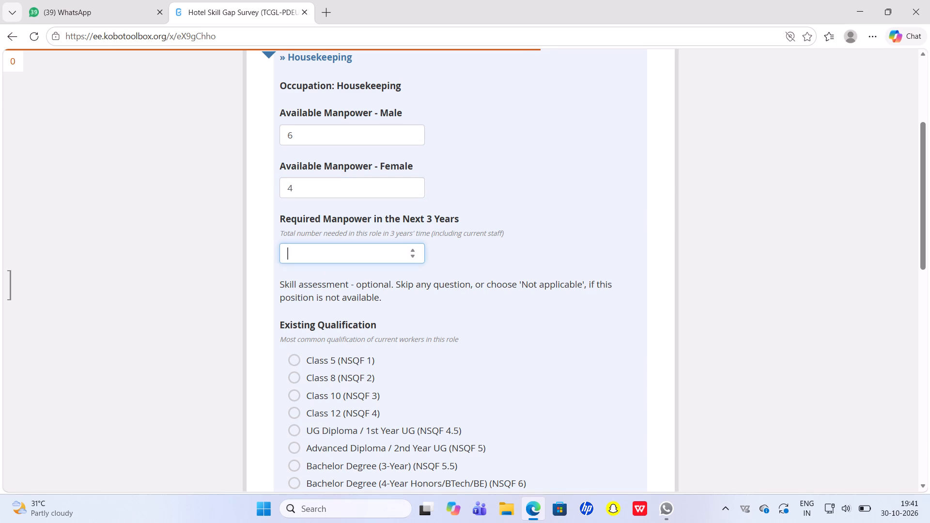
pyautogui.write('12')
pyautogui.scroll(-2, 331, 249)
pyautogui.press('BackSpace')
pyautogui.press('BackSpace')
pyautogui.write('11')
pyautogui.press('BackSpace')
pyautogui.press('2')
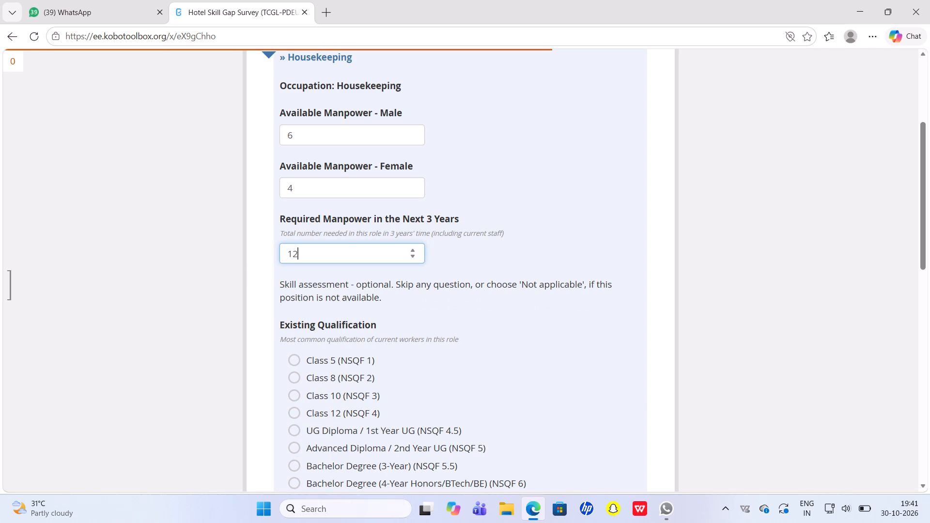
pyautogui.click(487, 151)
# Set both the existing and the required qualification for Housekeeping to Class 12 (NSQF 4).
pyautogui.scroll(-1, 482, 254)
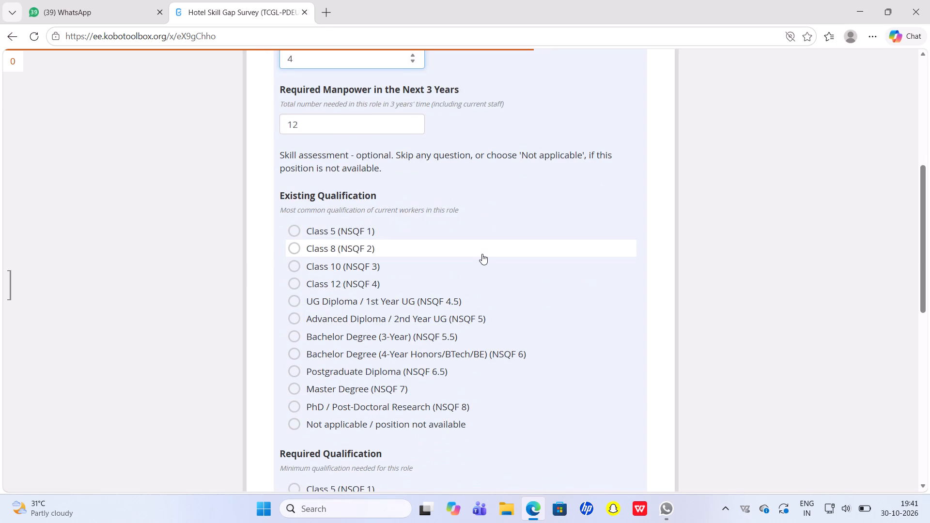
pyautogui.scroll(-1, 482, 254)
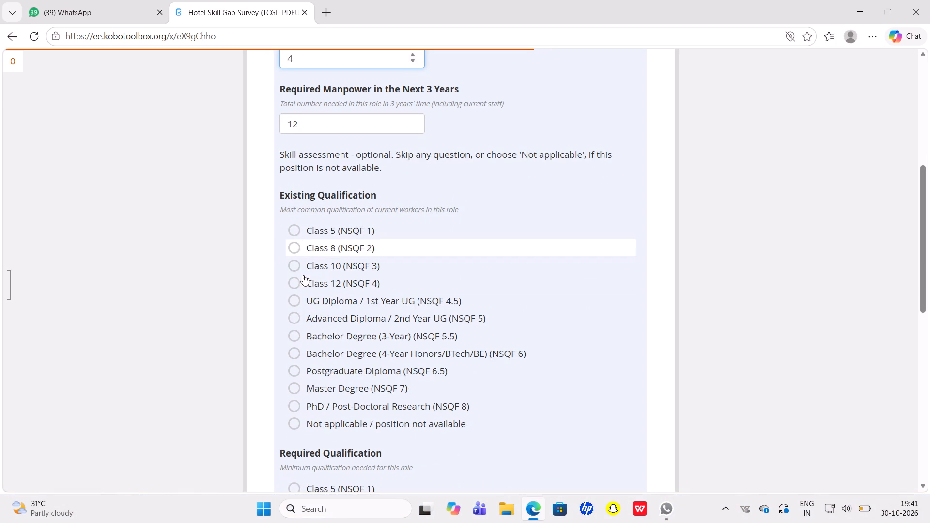
pyautogui.click(294, 283)
pyautogui.scroll(-1, 399, 290)
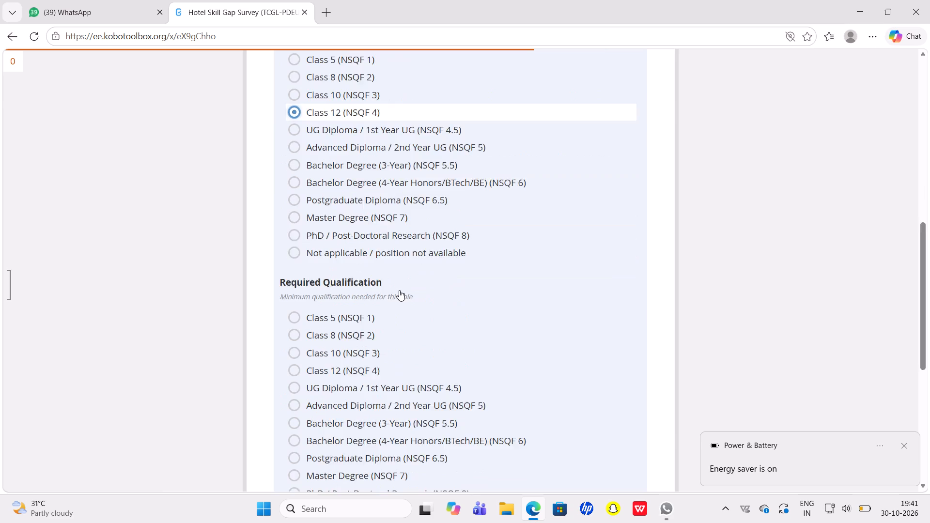
pyautogui.scroll(-2, 399, 290)
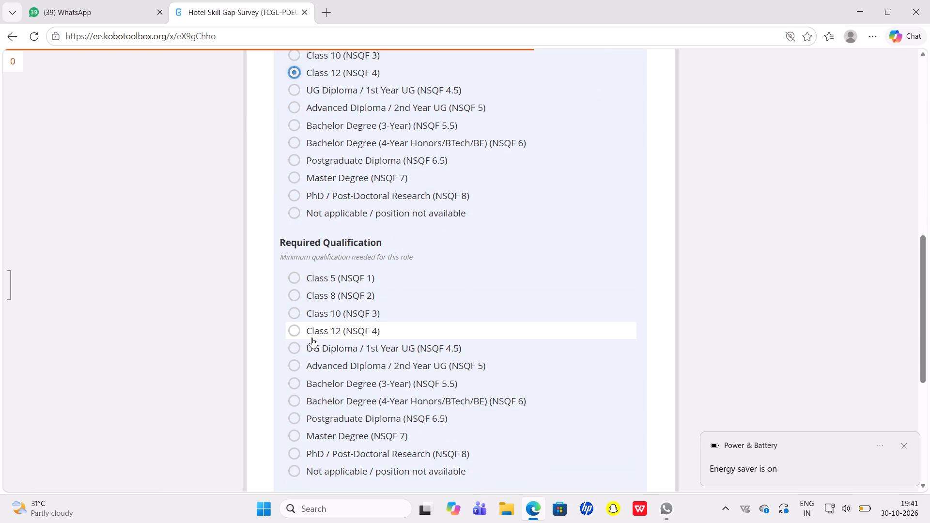
pyautogui.click(296, 331)
# Mark English as the Housekeeping language skill gap and continue to the Room Attendant questions.
pyautogui.scroll(-3, 296, 331)
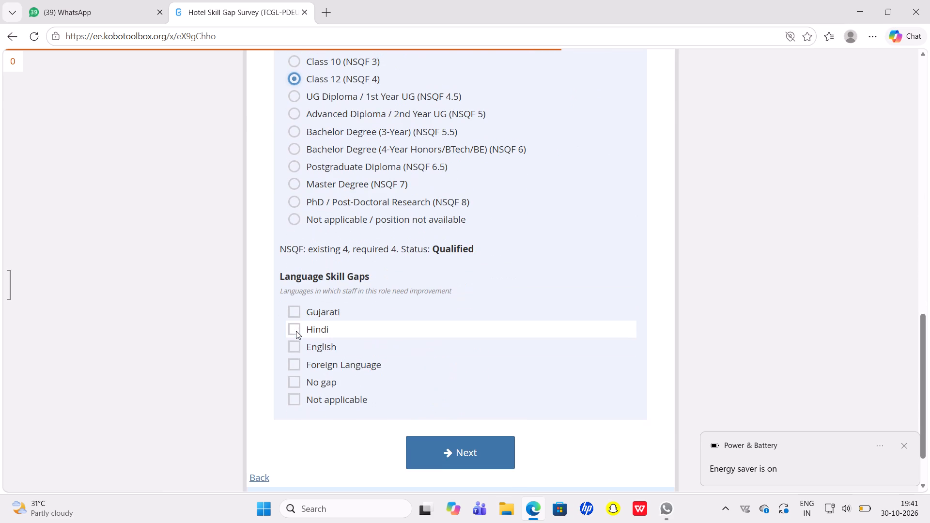
pyautogui.click(294, 345)
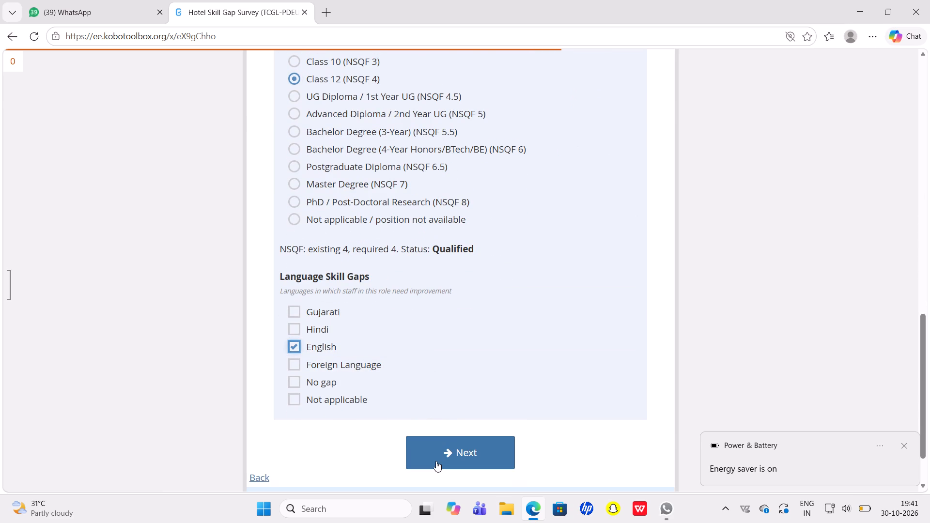
pyautogui.click(436, 461)
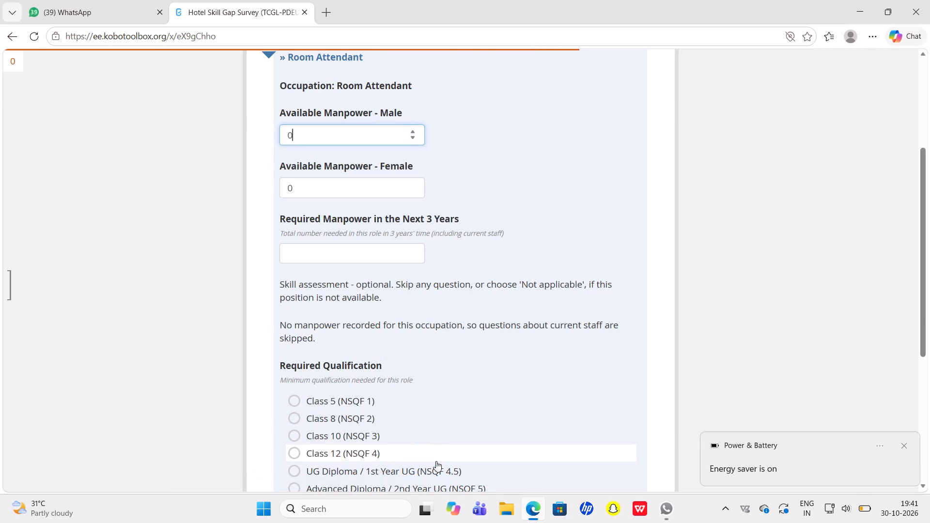
# Enter the Room Attendant manpower: 10 male, 6 female, and 20 required in the next 3 years.
pyautogui.press('BackSpace')
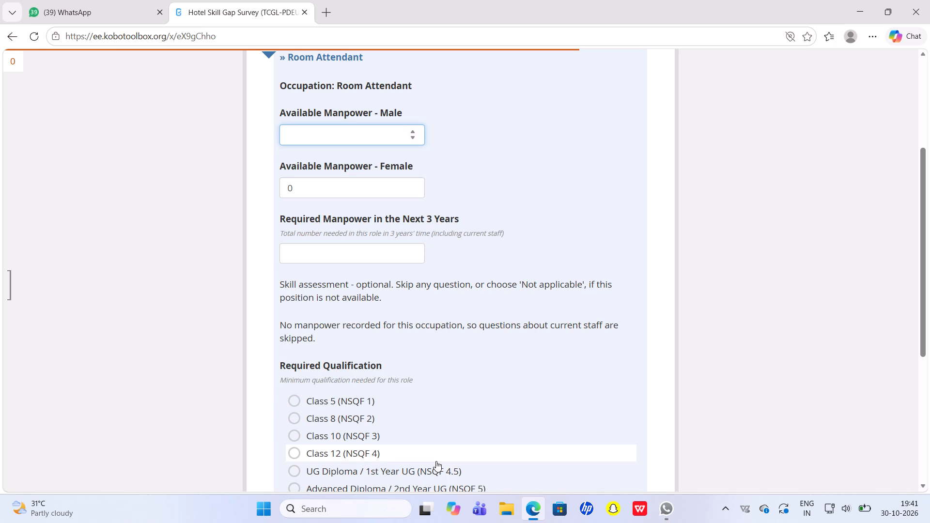
pyautogui.press('1')
pyautogui.press('0')
pyautogui.click(394, 192)
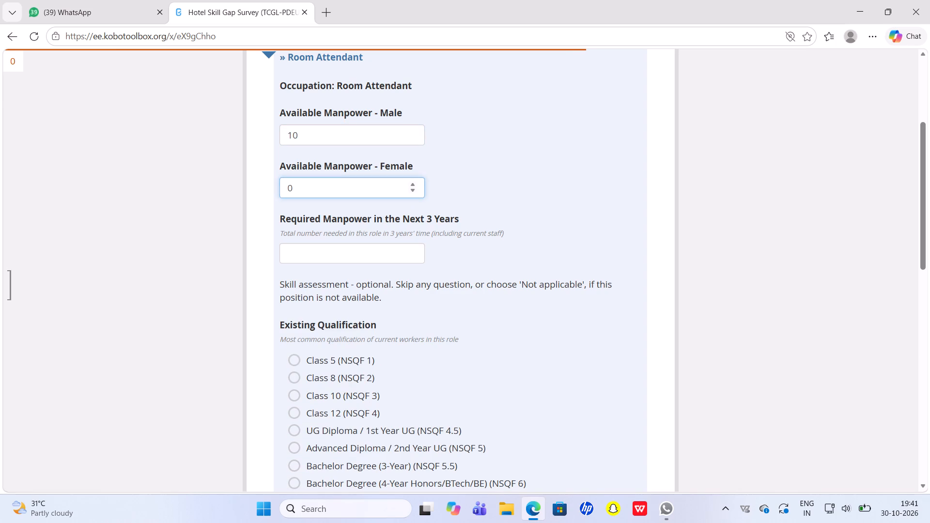
pyautogui.press('BackSpace')
pyautogui.press('6')
pyautogui.click(355, 248)
pyautogui.write('20')
pyautogui.scroll(-4, 355, 248)
pyautogui.press('BackSpace')
pyautogui.press('BackSpace')
pyautogui.press('BackSpace')
pyautogui.press('2')
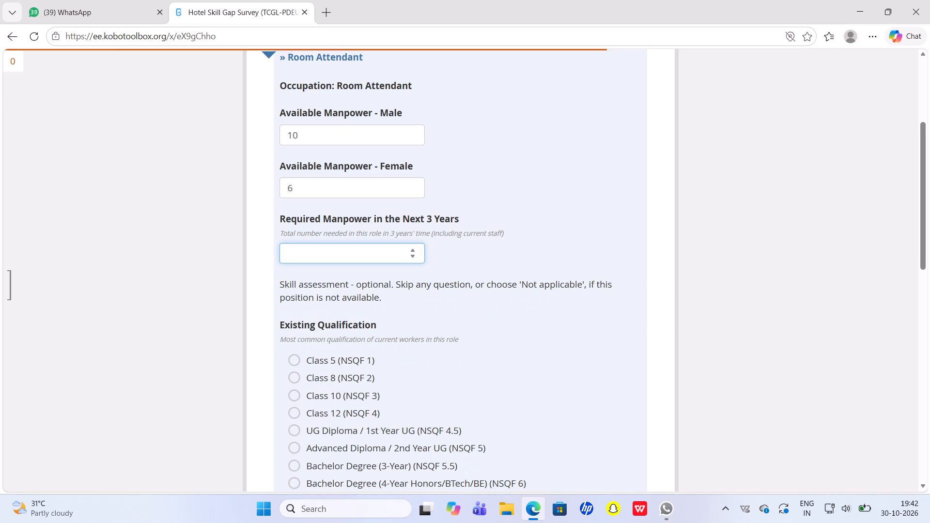
pyautogui.press('0')
pyautogui.click(489, 137)
# Set Room Attendant's existing qualification to Class 12 (NSQF 4) and required qualification to Class 10 (NSQF 3).
pyautogui.scroll(-3, 477, 311)
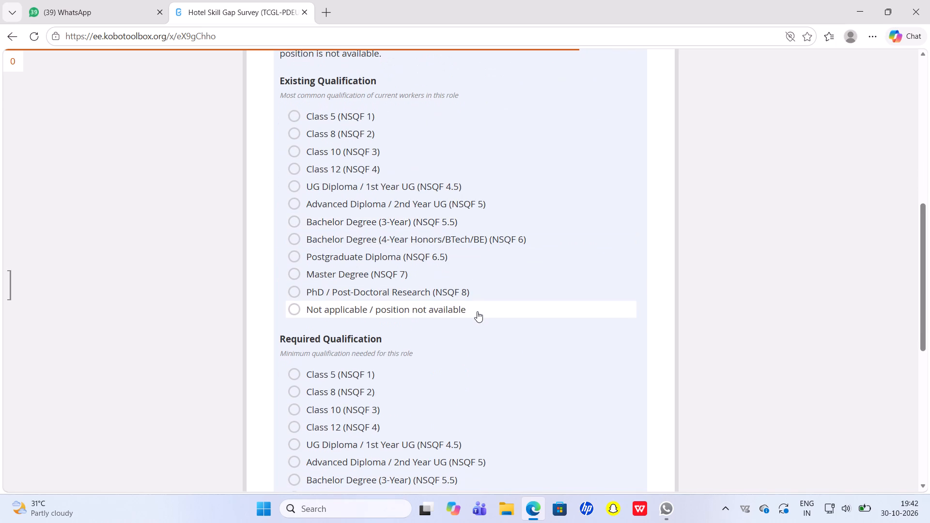
pyautogui.click(297, 167)
pyautogui.click(295, 410)
# Mark English as the Room Attendant language skill gap and continue to the Laundry questions.
pyautogui.scroll(-3, 295, 410)
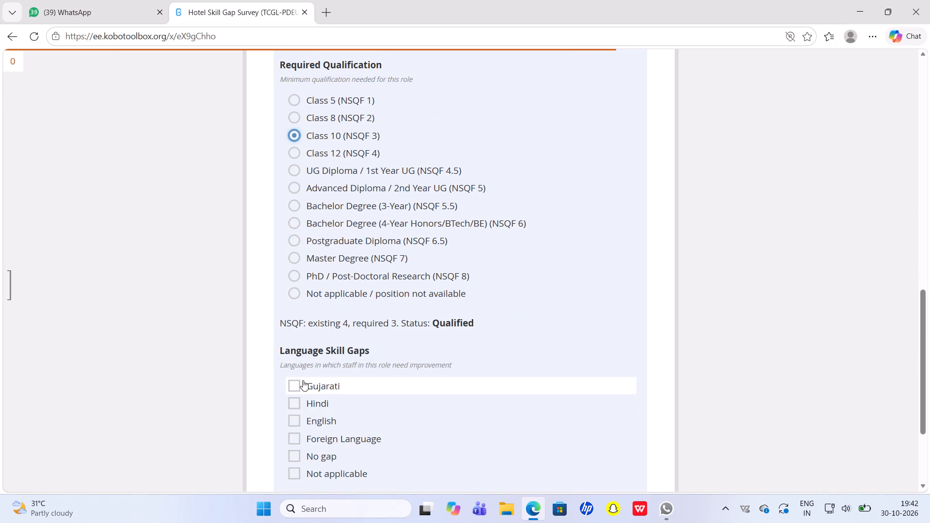
pyautogui.click(295, 423)
pyautogui.scroll(-4, 295, 423)
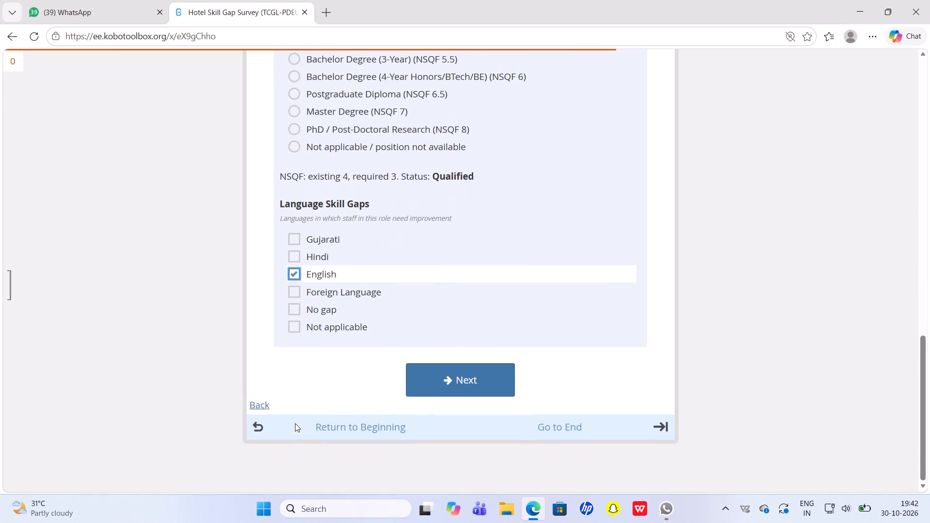
pyautogui.click(465, 386)
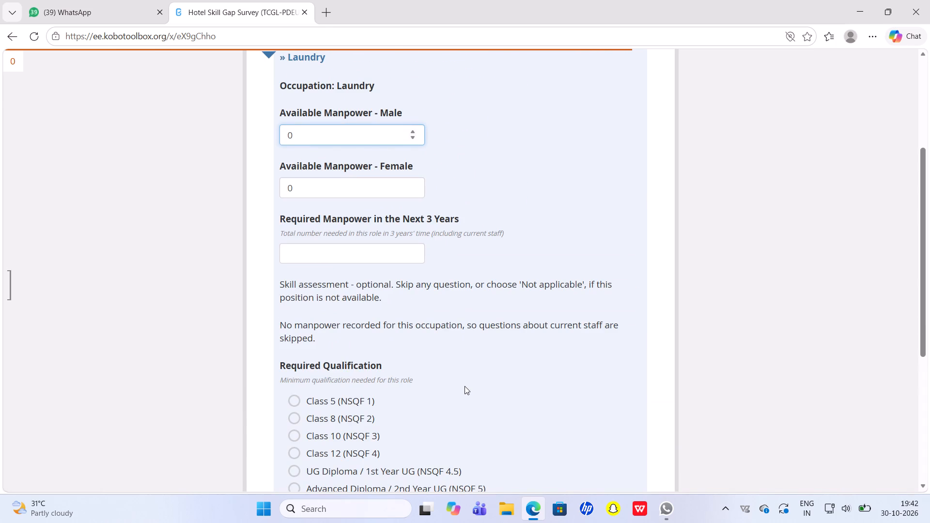
# Enter the Laundry manpower: 3 male, 2 female, and 6 required in the next 3 years.
pyautogui.press('BackSpace')
pyautogui.press('3')
pyautogui.click(400, 191)
pyautogui.press('BackSpace')
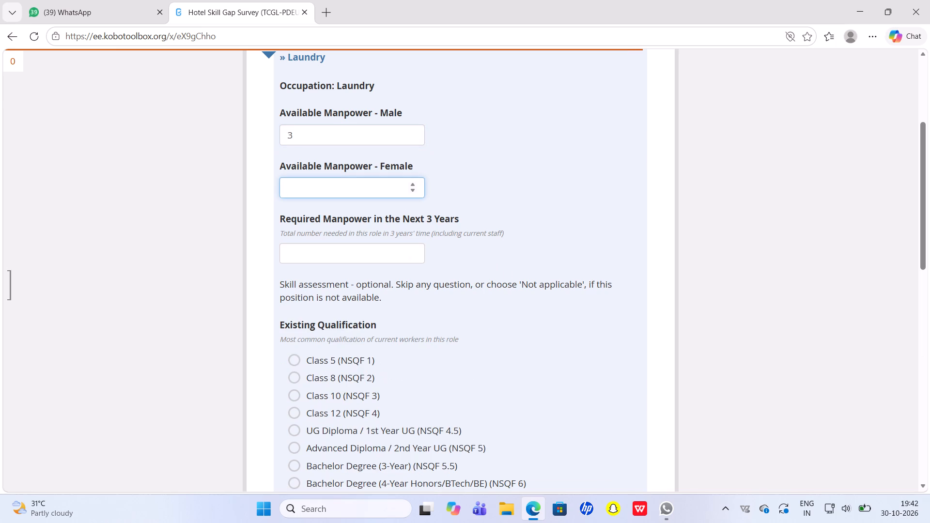
pyautogui.press('2')
pyautogui.click(376, 254)
pyautogui.press('6')
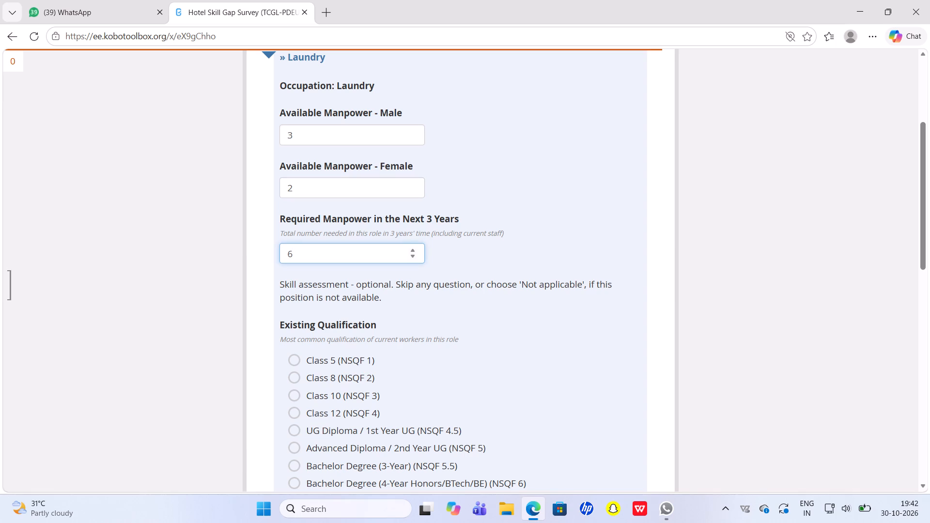
pyautogui.click(539, 143)
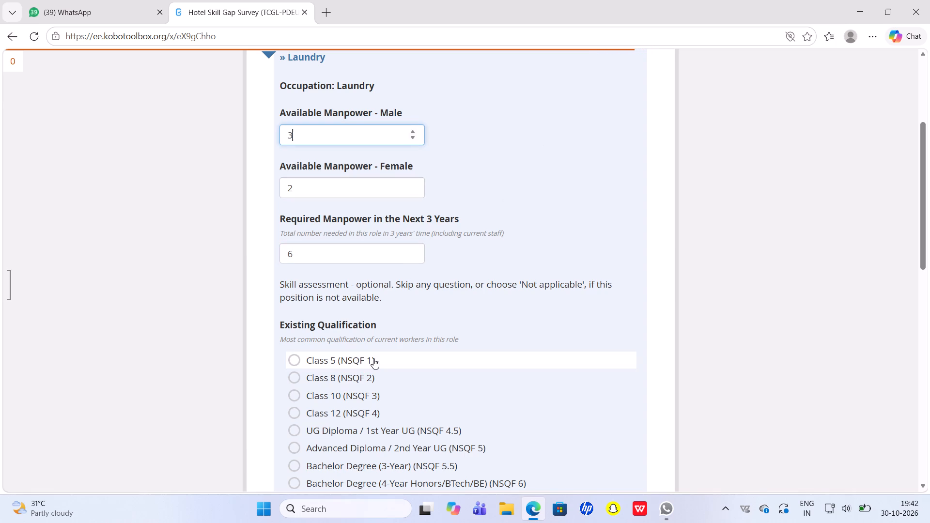
# Set Laundry's existing qualification and required qualification both to Class 10 (NSQF 3).
pyautogui.click(293, 397)
pyautogui.scroll(-1, 293, 397)
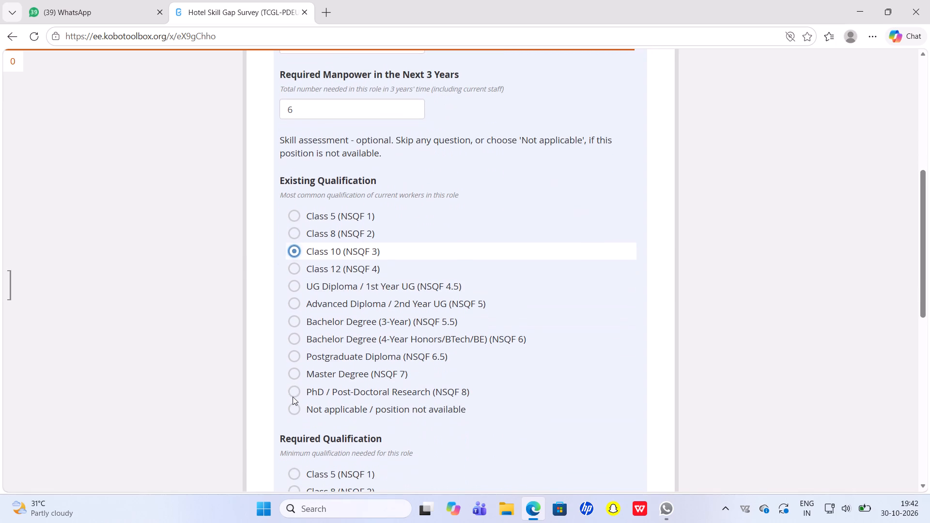
pyautogui.scroll(-1, 293, 397)
pyautogui.scroll(-1, 305, 488)
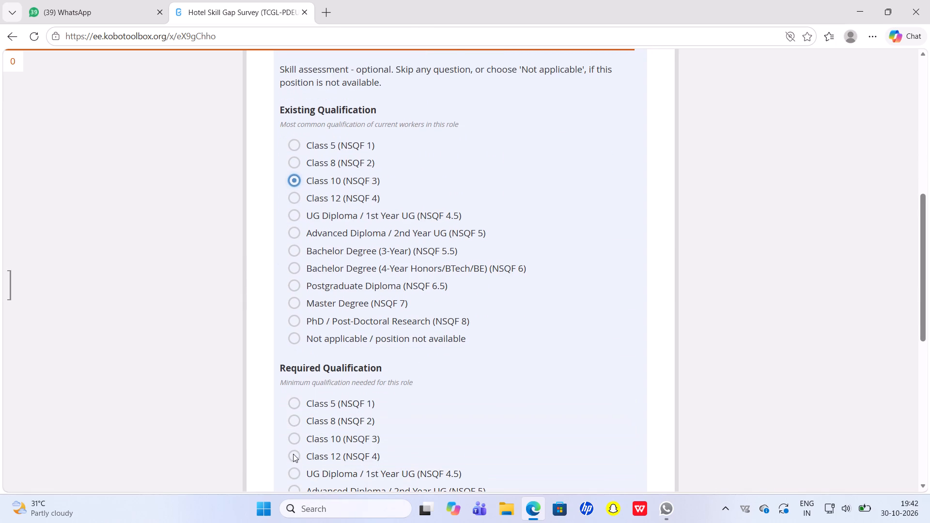
pyautogui.click(294, 440)
# Mark English as the Laundry language skill gap and continue to the Driver questions.
pyautogui.scroll(-4, 294, 440)
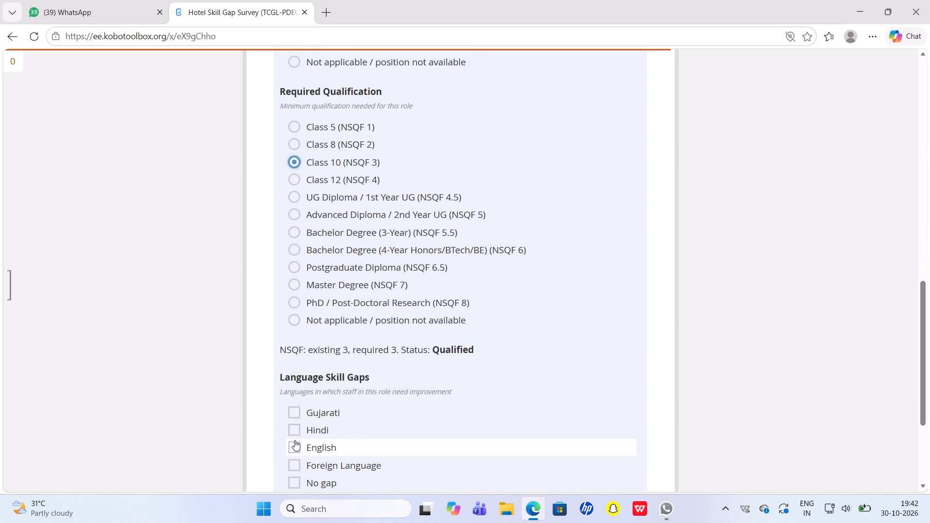
pyautogui.click(294, 440)
pyautogui.scroll(-3, 294, 440)
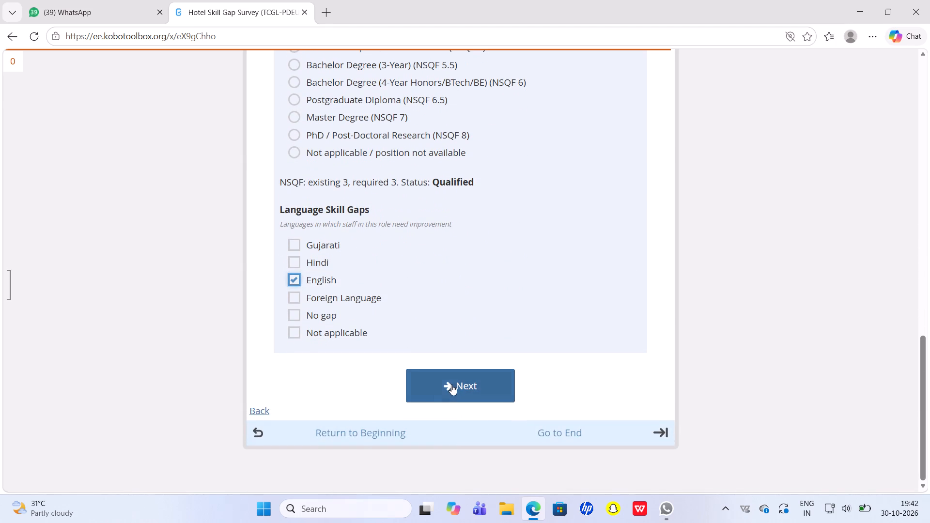
pyautogui.click(454, 385)
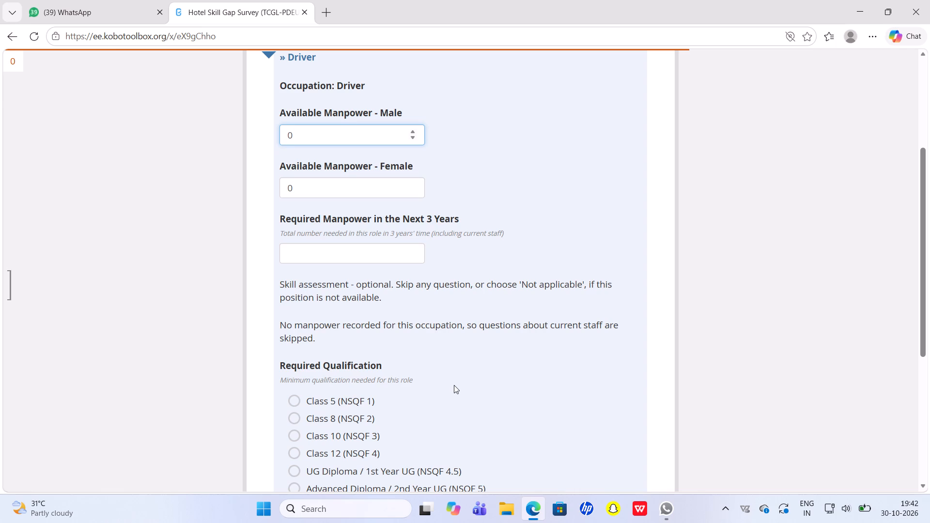
# Enter the Driver manpower: 3 male, 1 female, and 5 required in the next 3 years.
pyautogui.press('BackSpace')
pyautogui.press('3')
pyautogui.click(367, 189)
pyautogui.press('BackSpace')
pyautogui.press('1')
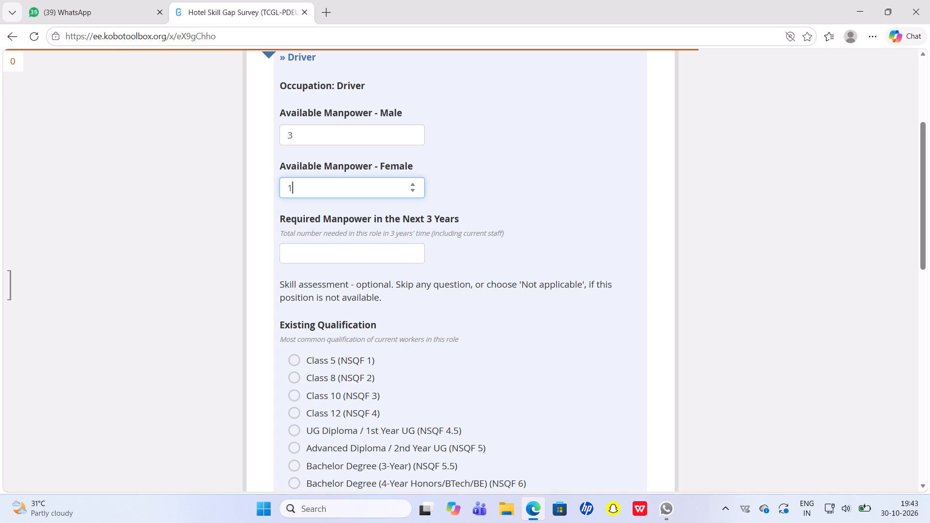
pyautogui.click(329, 255)
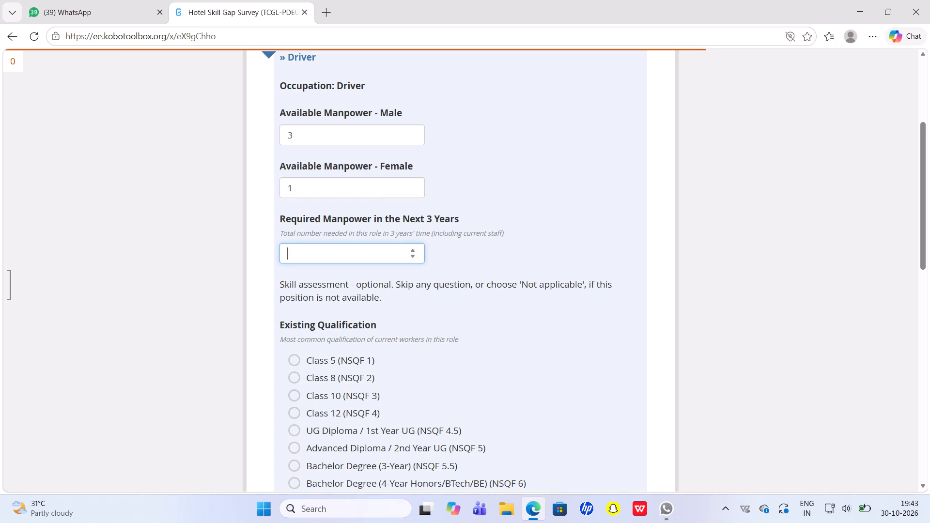
pyautogui.press('6')
pyautogui.press('BackSpace')
pyautogui.press('5')
pyautogui.hscroll(-4, 329, 255)
pyautogui.press('BackSpace')
pyautogui.press('BackSpace')
pyautogui.press('5')
pyautogui.click(482, 136)
# Set Driver's existing qualification and required qualification both to Class 10 (NSQF 3).
pyautogui.scroll(-4, 482, 136)
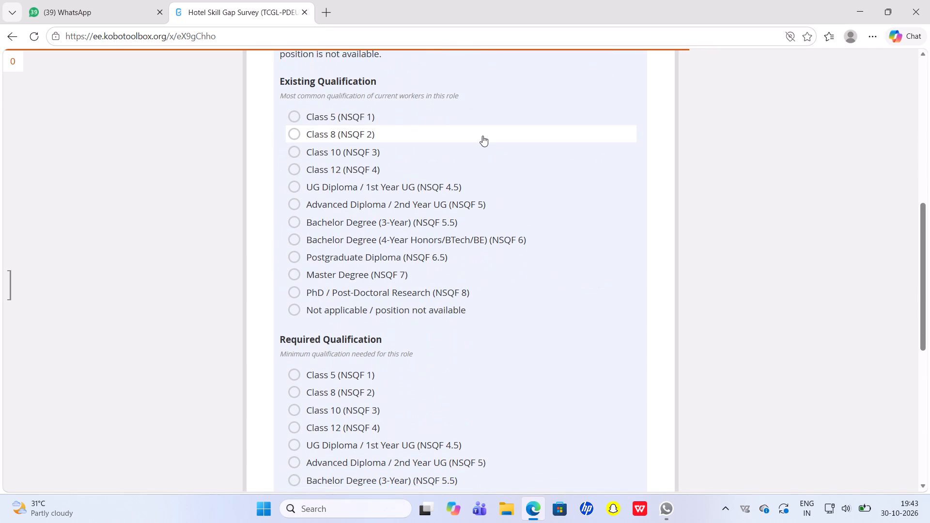
pyautogui.scroll(-2, 482, 136)
pyautogui.scroll(1, 308, 75)
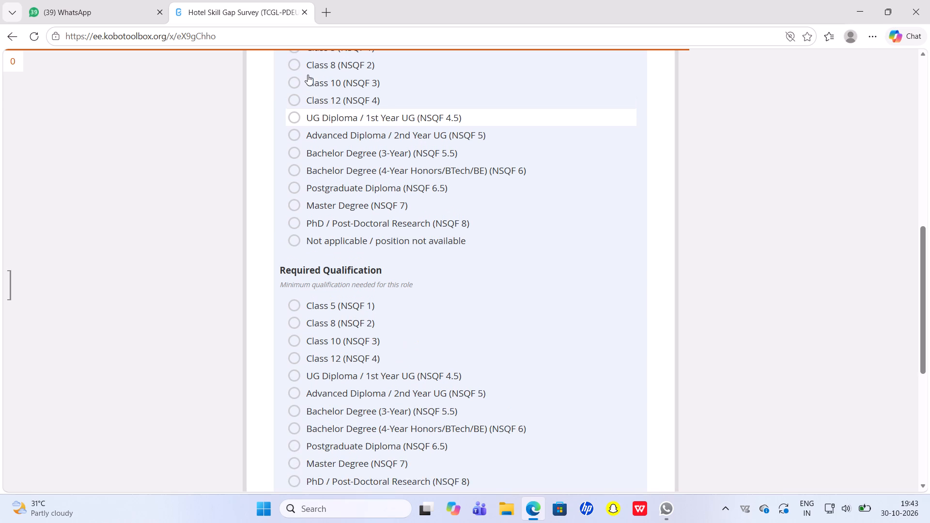
pyautogui.scroll(1, 308, 75)
pyautogui.click(294, 86)
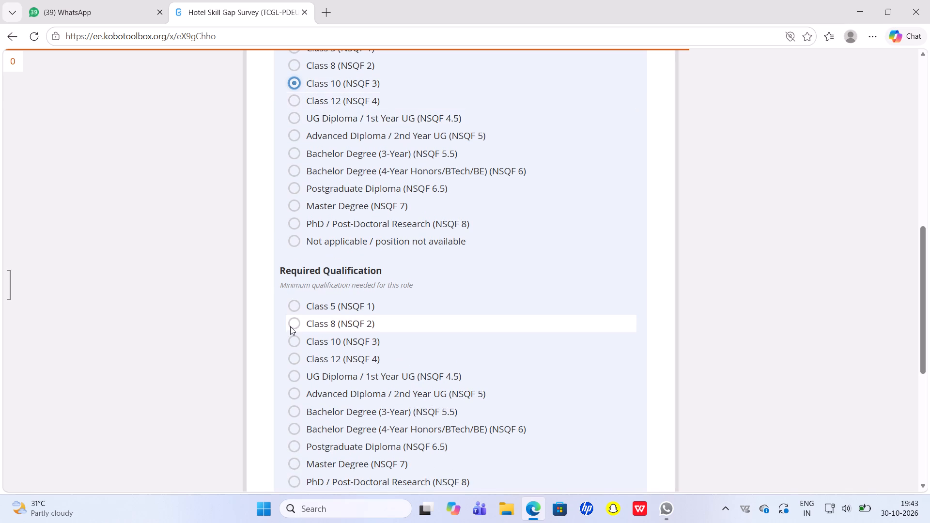
pyautogui.click(294, 343)
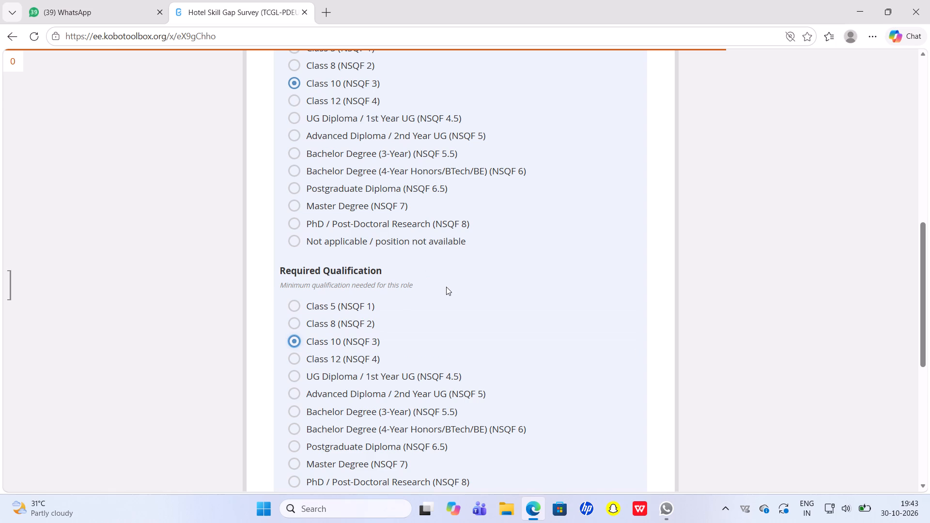
# Mark English as the Driver language skill gap and continue to the Security questions.
pyautogui.scroll(-3, 446, 287)
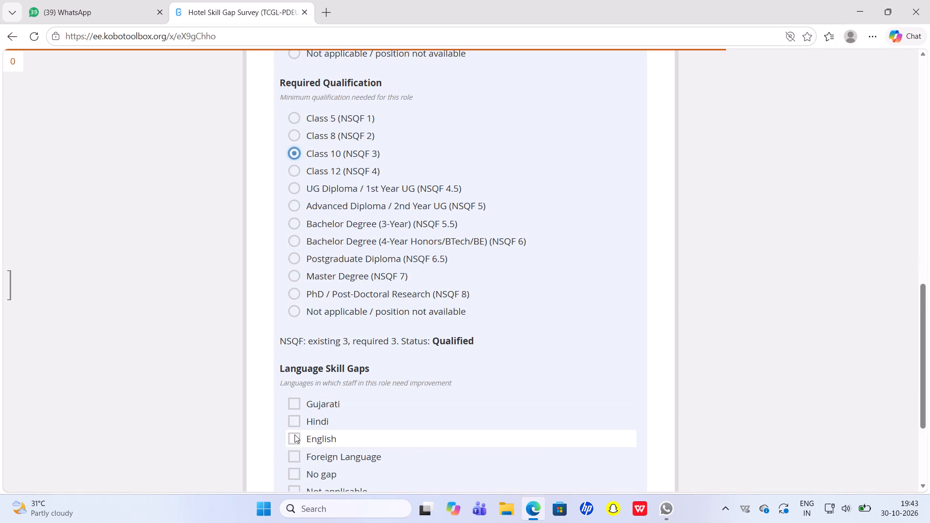
pyautogui.click(294, 434)
pyautogui.scroll(-3, 294, 434)
pyautogui.click(458, 378)
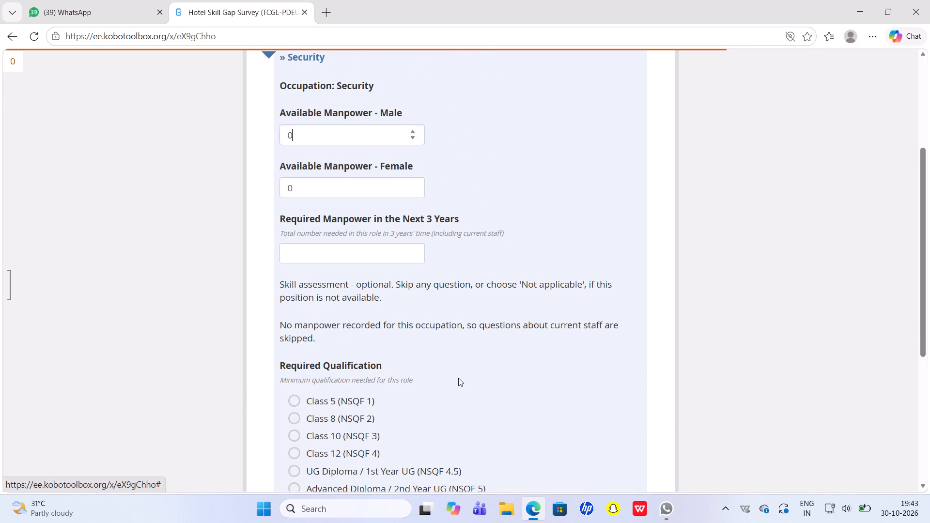
# Enter the Security manpower: 7 male, 2 female, and 11 required in the next 3 years.
pyautogui.press('BackSpace')
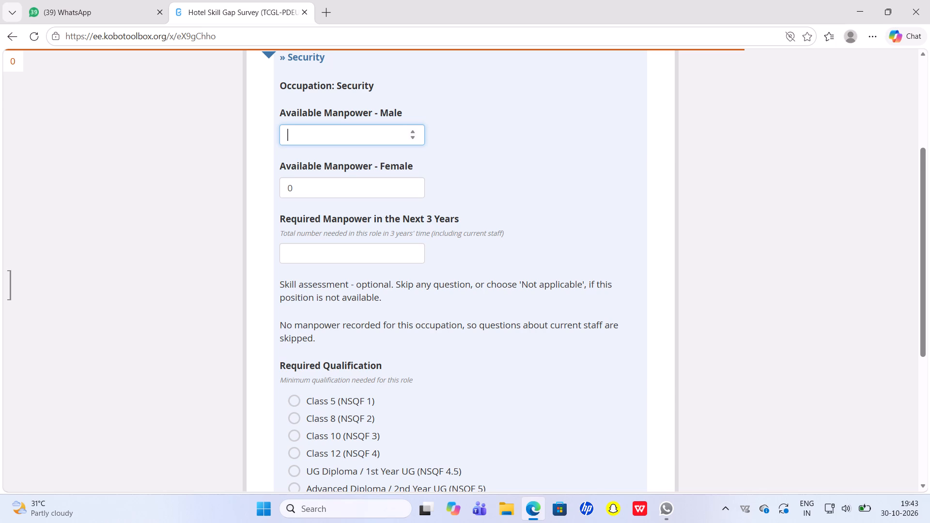
pyautogui.press('7')
pyautogui.click(370, 189)
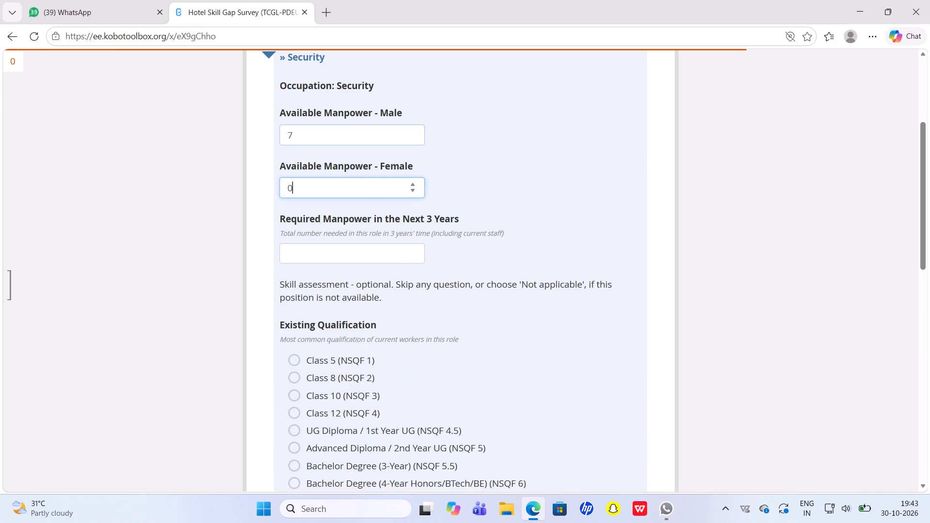
pyautogui.press('BackSpace')
pyautogui.press('3')
pyautogui.press('BackSpace')
pyautogui.press('2')
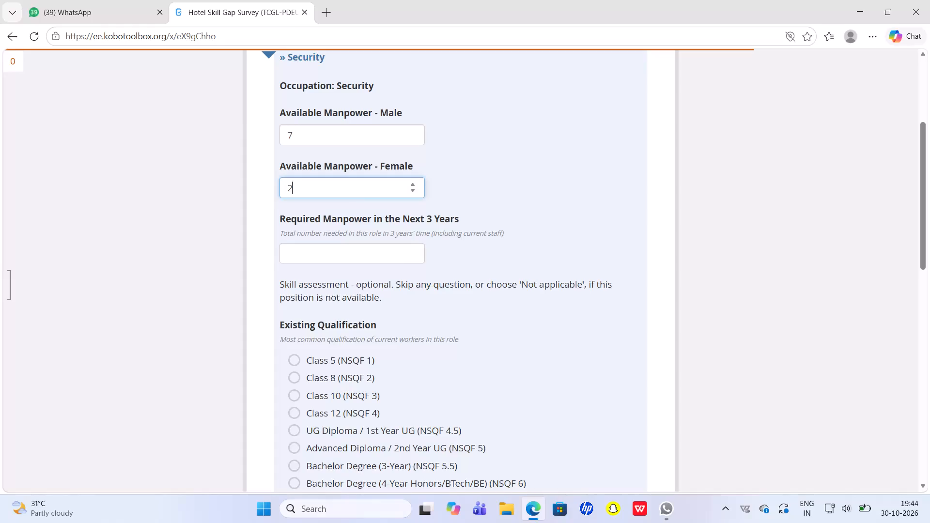
pyautogui.click(332, 262)
pyautogui.write('11')
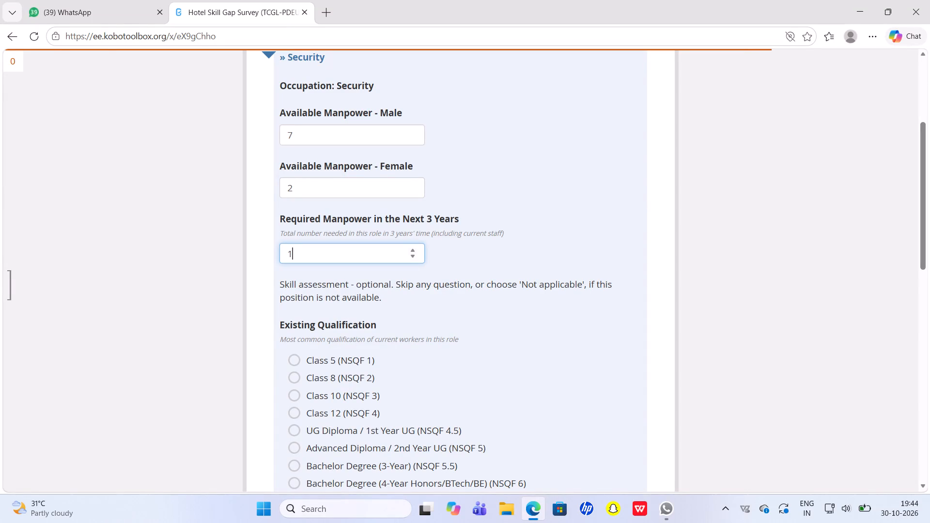
pyautogui.click(685, 47)
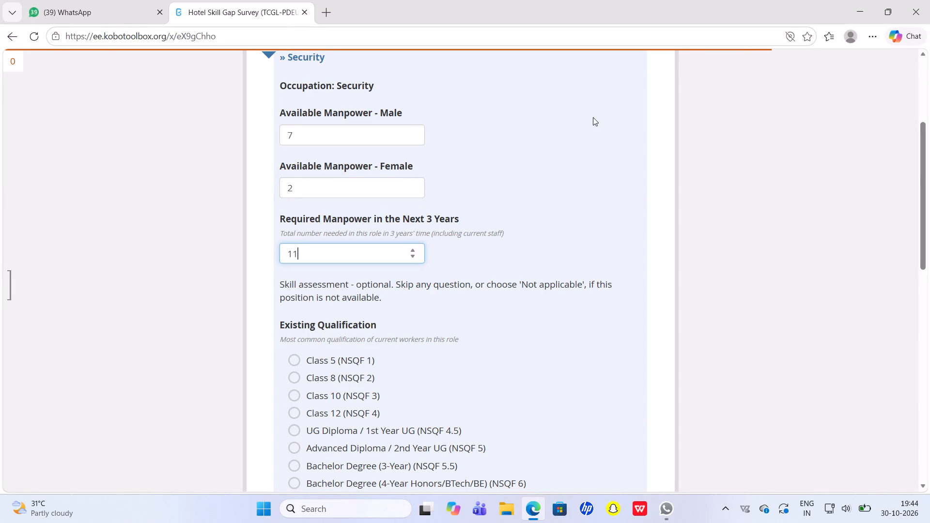
pyautogui.click(590, 119)
# Set Security's existing qualification and required qualification both to Class 12 (NSQF 4).
pyautogui.scroll(-3, 590, 119)
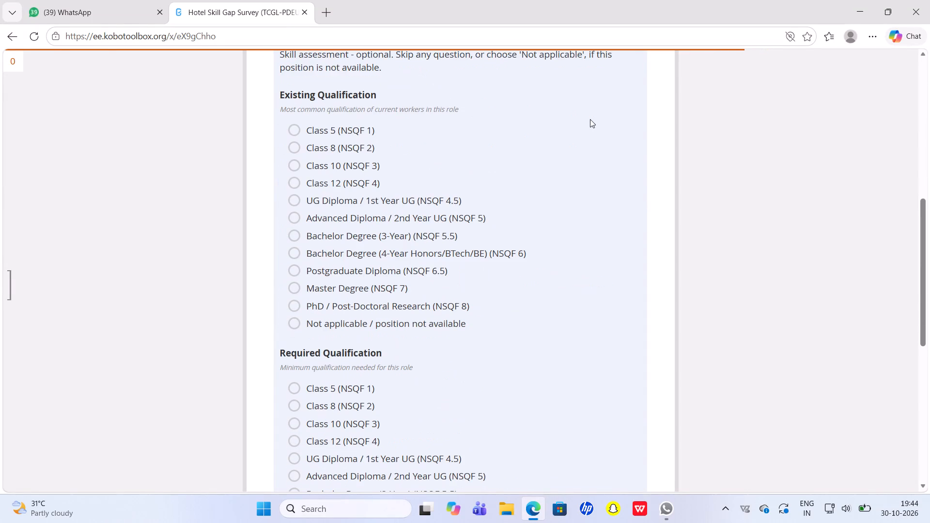
pyautogui.click(292, 182)
pyautogui.scroll(-2, 430, 367)
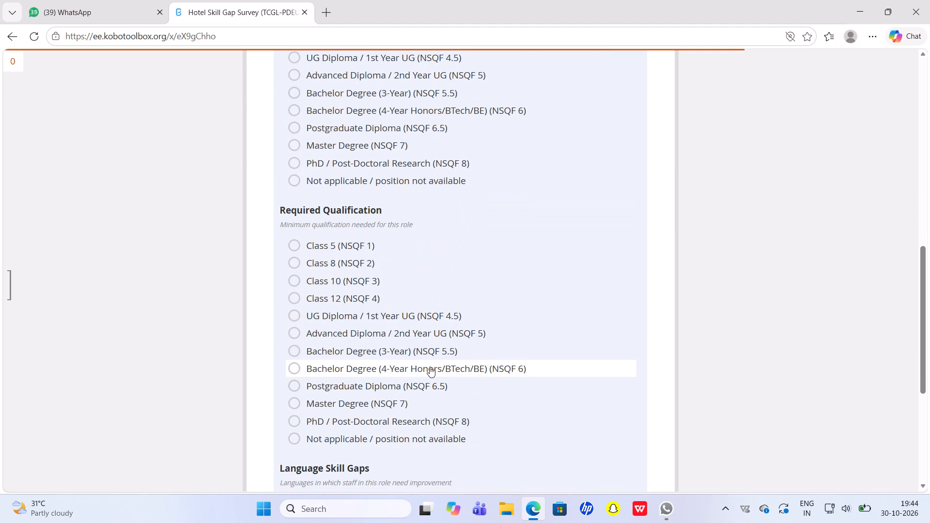
pyautogui.click(294, 299)
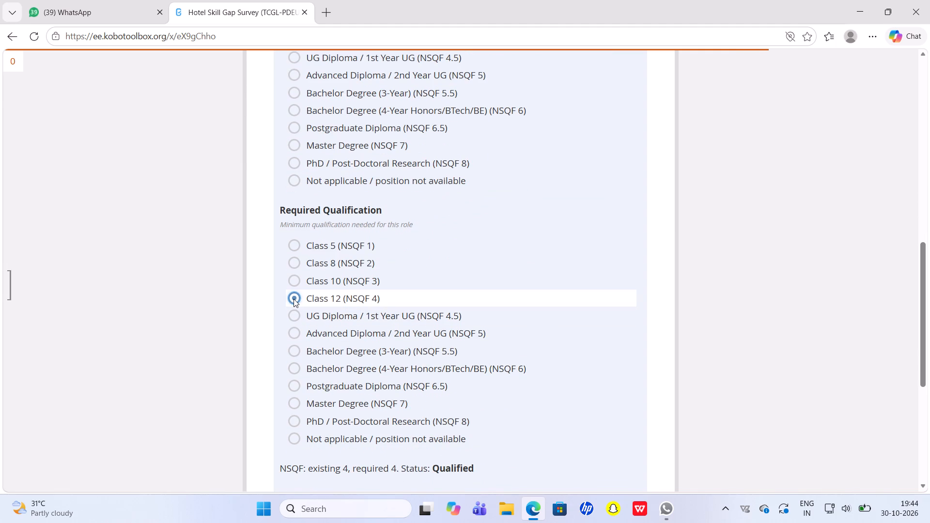
# Mark English as the Security language skill gap and continue to the Electrician questions.
pyautogui.scroll(-3, 294, 299)
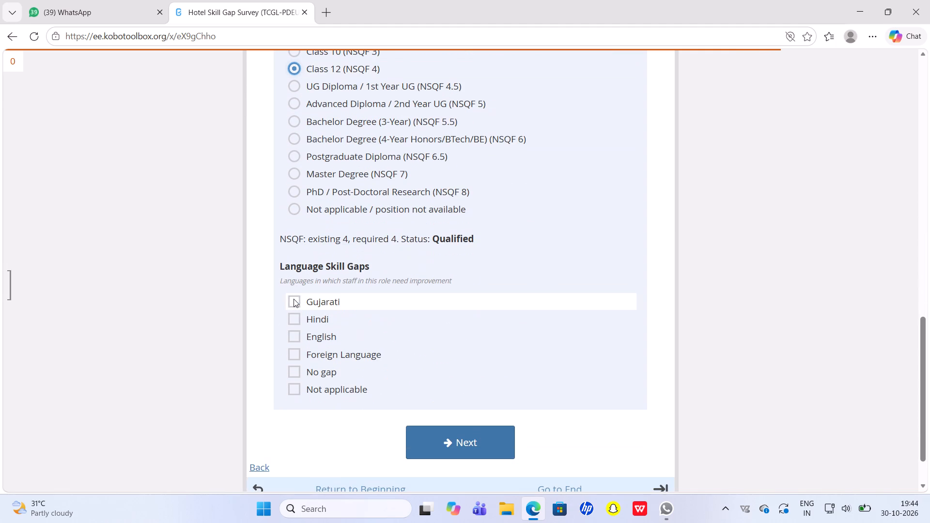
pyautogui.click(297, 338)
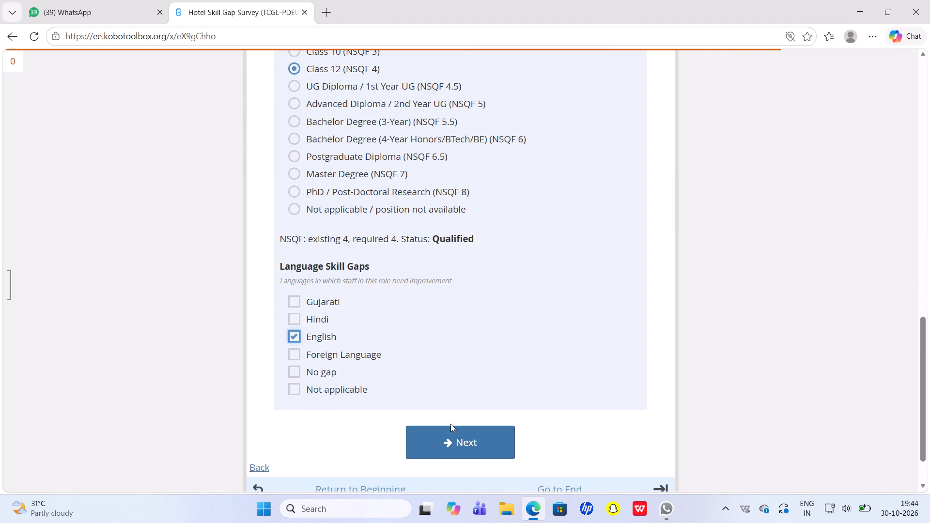
pyautogui.click(450, 431)
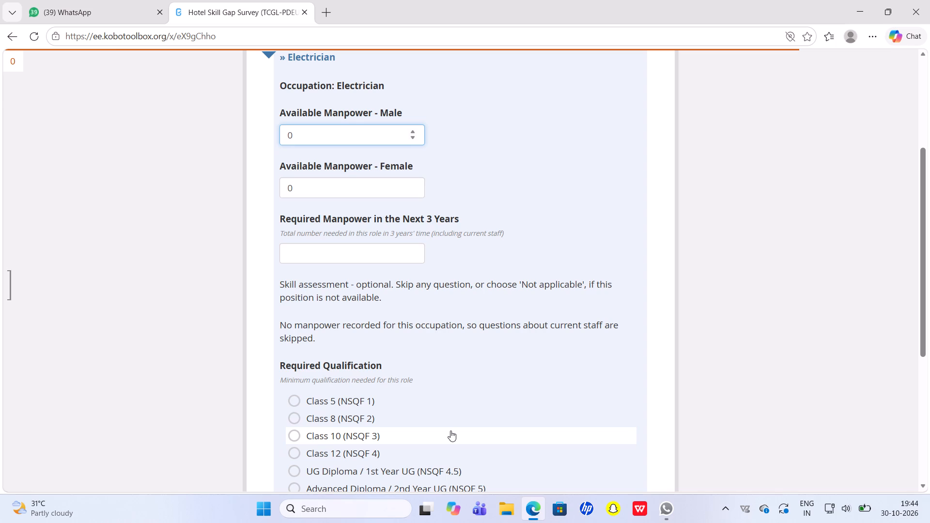
# Enter the Electrician manpower: 2 male and 3 required in the next 3 years, leaving female at 0.
pyautogui.press('BackSpace')
pyautogui.press('2')
pyautogui.click(388, 259)
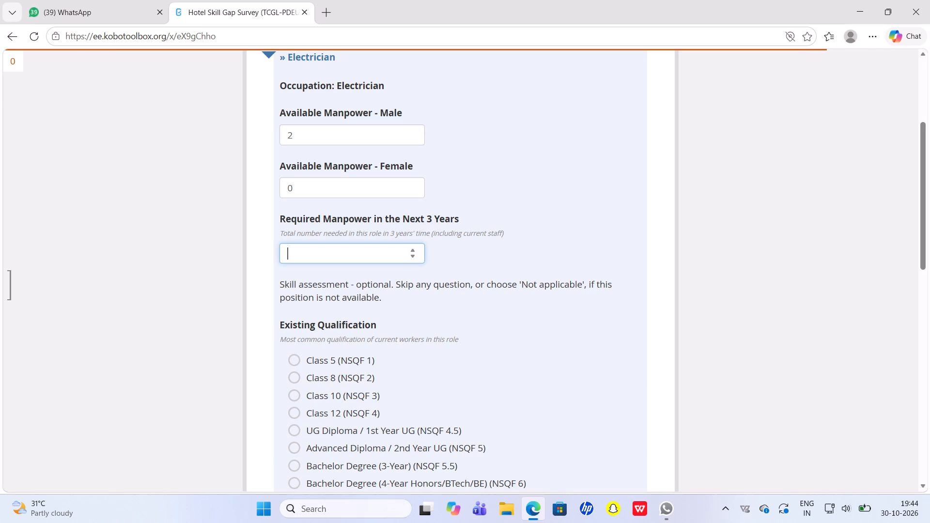
pyautogui.press('3')
pyautogui.click(589, 154)
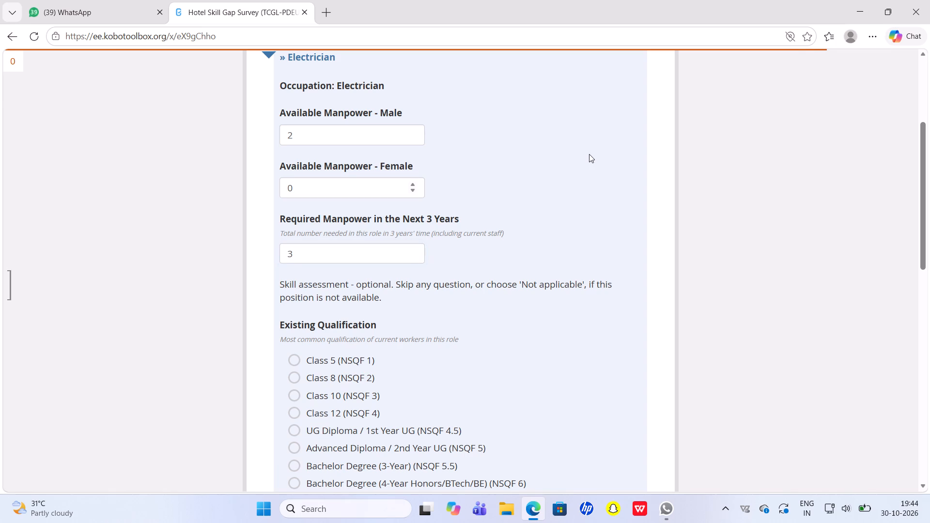
# Set Electrician's existing and required qualification both to Bachelor Degree (4-Year Honors/BTech/BE) (NSQF 6).
pyautogui.scroll(-2, 537, 277)
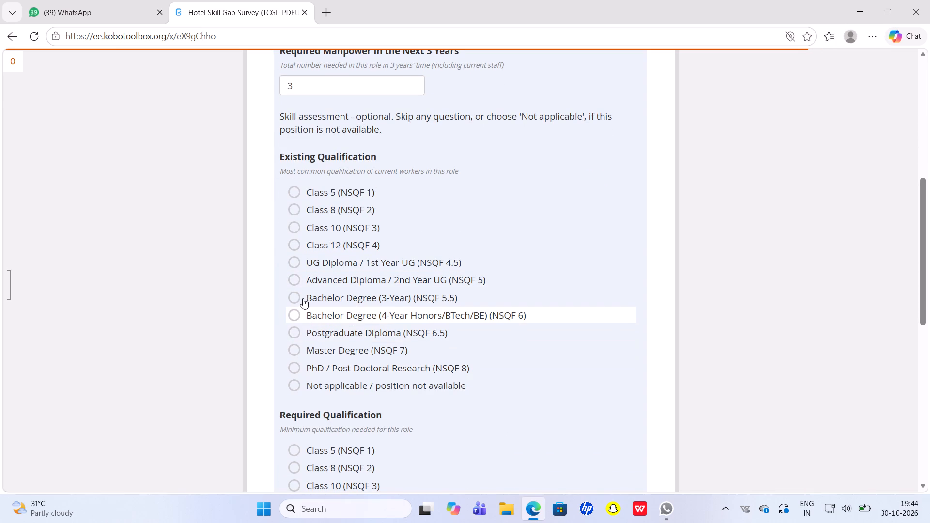
pyautogui.click(293, 311)
pyautogui.scroll(-3, 293, 311)
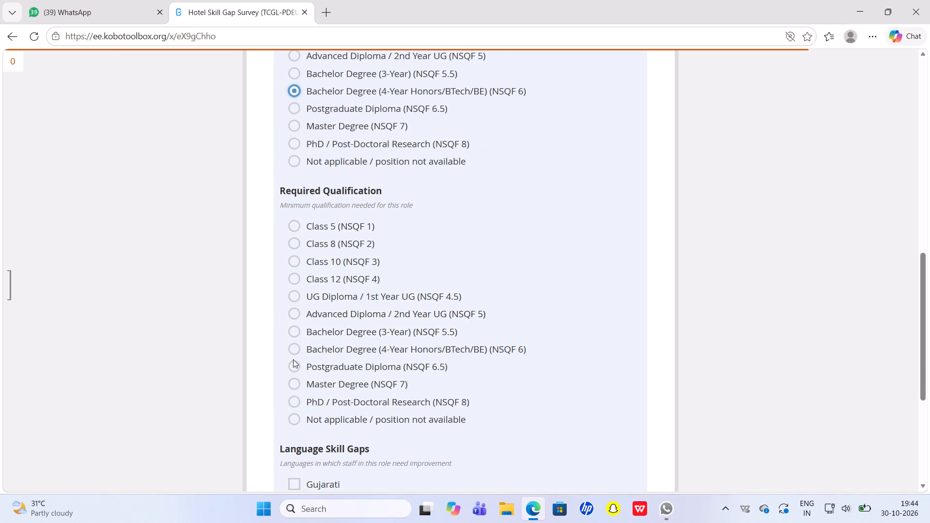
pyautogui.click(292, 350)
# Mark English as the Electrician language skill gap and continue to the Manager questions.
pyautogui.scroll(-2, 292, 350)
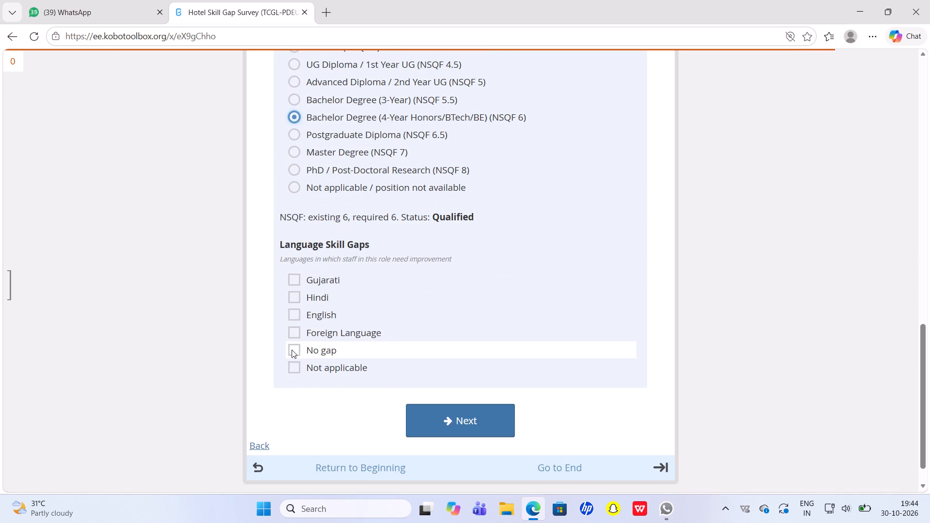
pyautogui.scroll(-1, 292, 350)
pyautogui.click(296, 319)
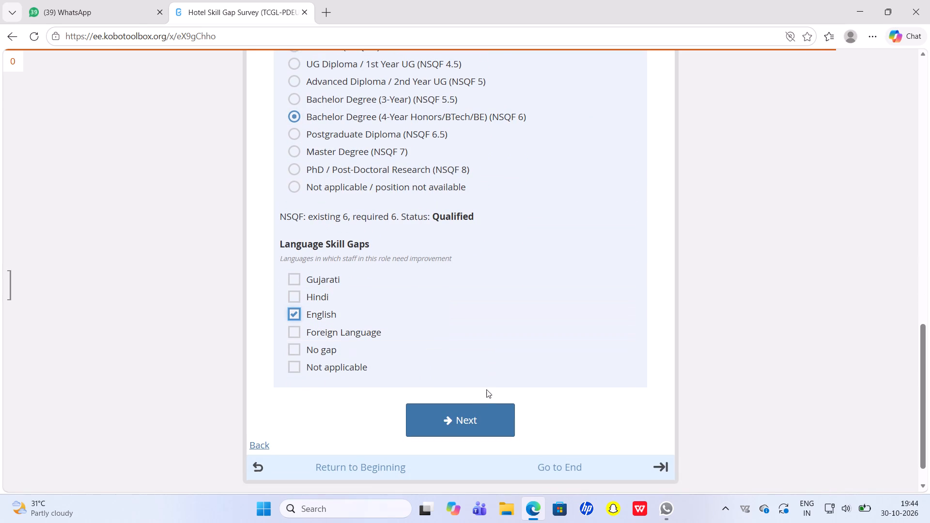
pyautogui.click(480, 407)
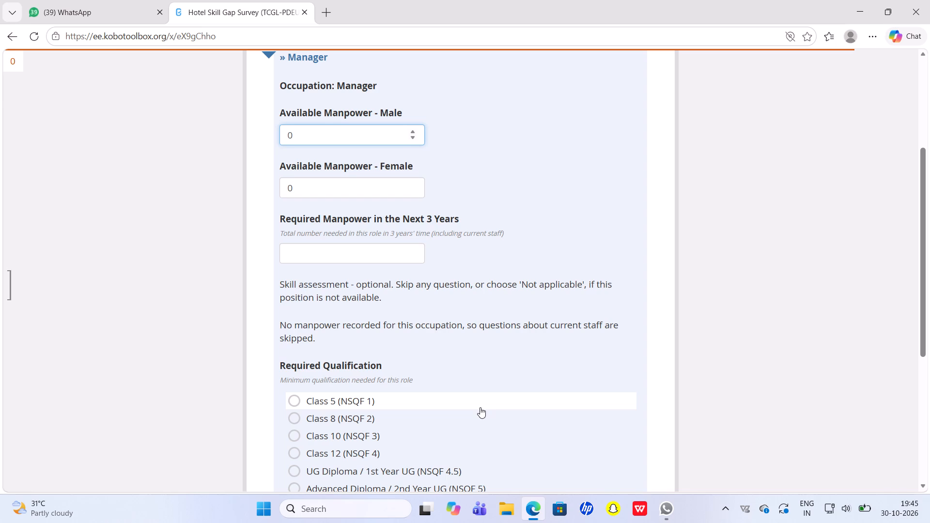
# Enter the Manager manpower: 5 male, 3 female, and 10 required in the next 3 years.
pyautogui.press('BackSpace')
pyautogui.press('5')
pyautogui.click(354, 182)
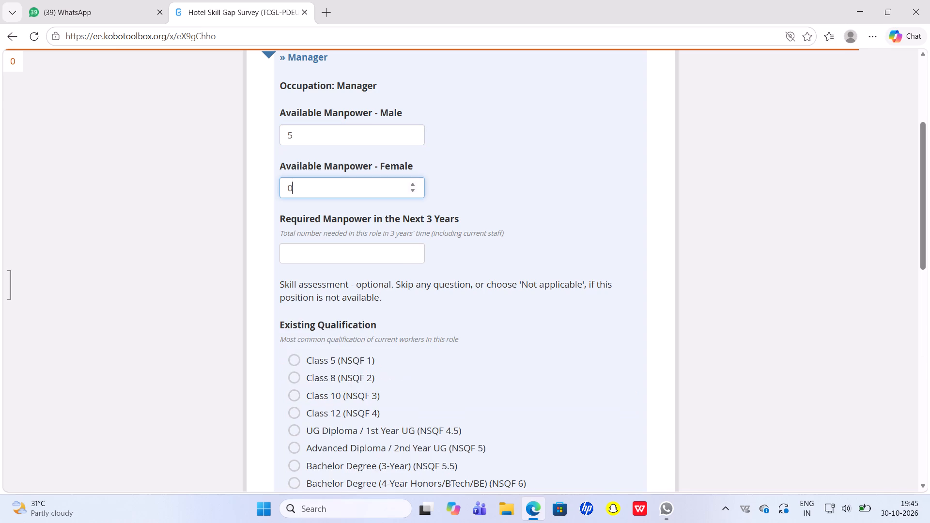
pyautogui.press('BackSpace')
pyautogui.press('3')
pyautogui.click(317, 248)
pyautogui.press('1')
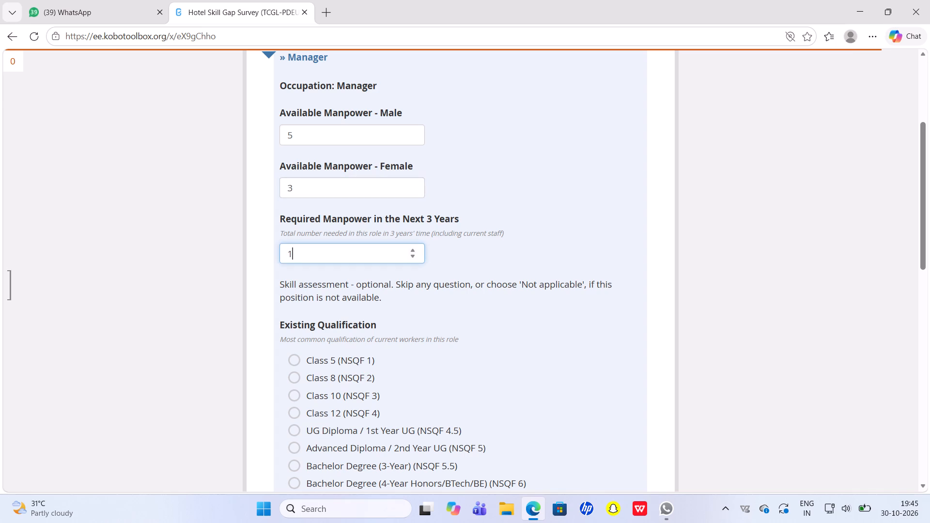
pyautogui.press('0')
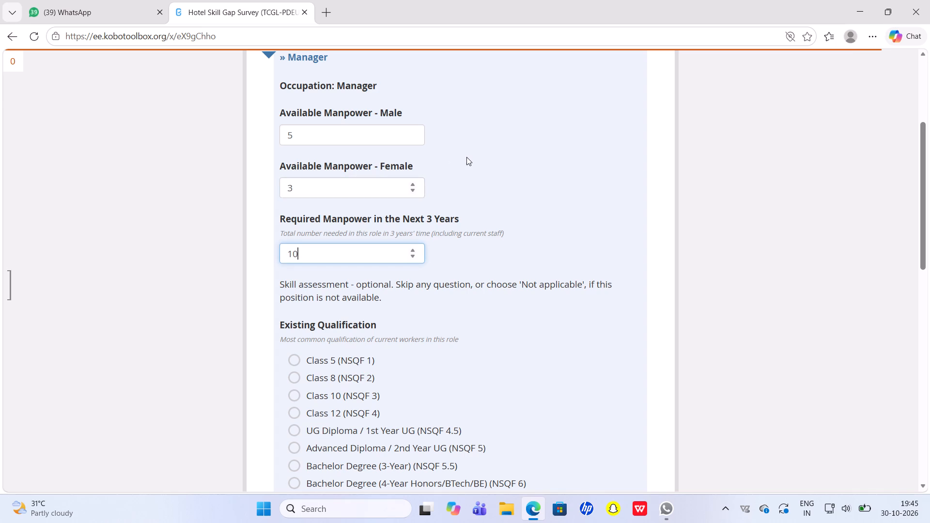
pyautogui.click(466, 157)
# Set Manager's existing qualification to Bachelor Degree (3-Year) (NSQF 5.5) and required qualification to Postgraduate Diploma (NSQF 6.5).
pyautogui.scroll(-2, 468, 152)
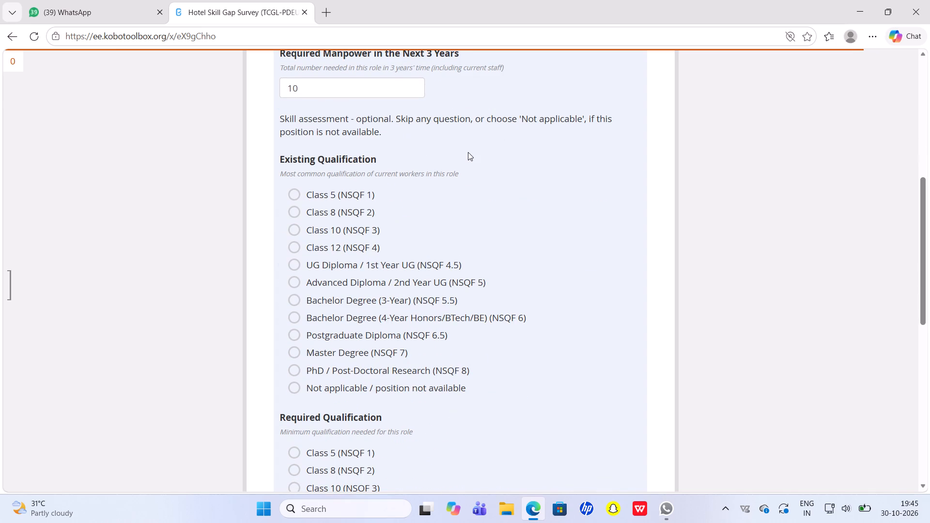
pyautogui.click(296, 298)
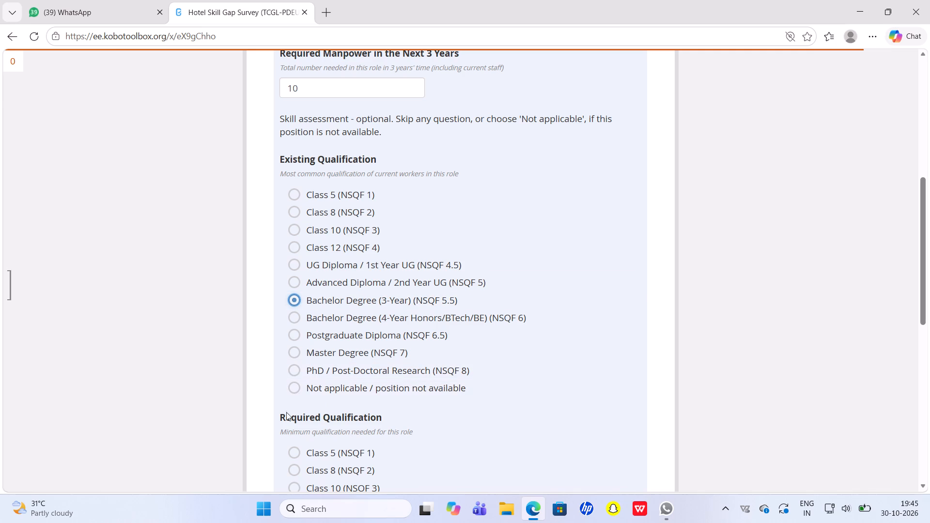
pyautogui.scroll(-3, 298, 437)
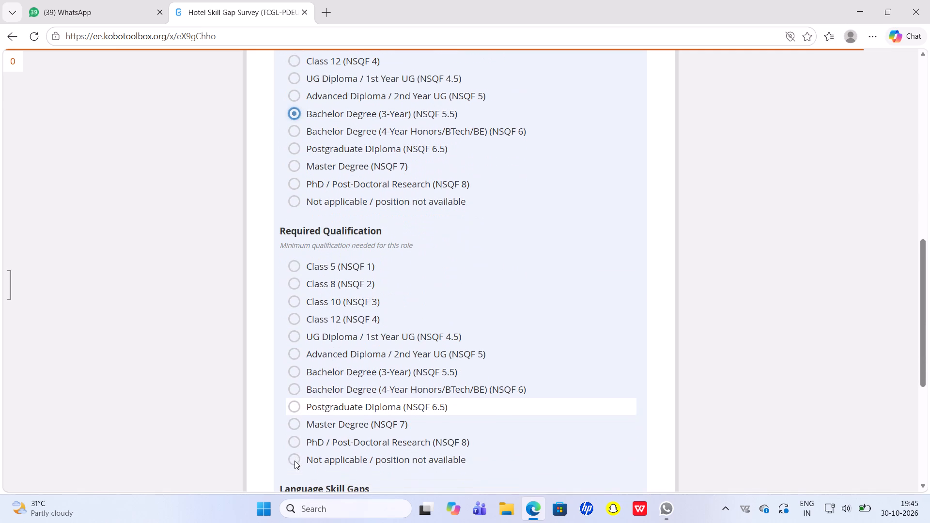
pyautogui.scroll(-1, 294, 461)
pyautogui.click(294, 409)
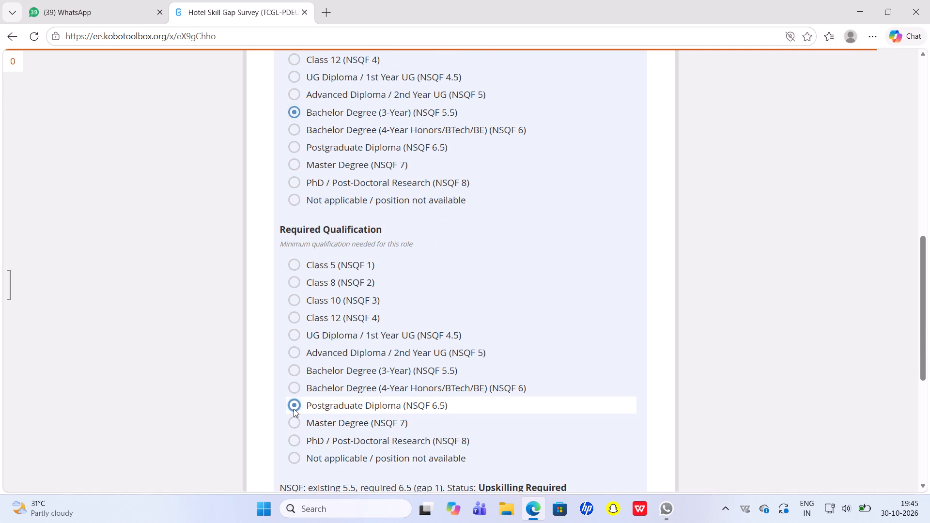
# Mark English and Foreign Language as the Manager language skill gaps and continue past the manpower check to Section E: Suggestions.
pyautogui.scroll(-2, 294, 409)
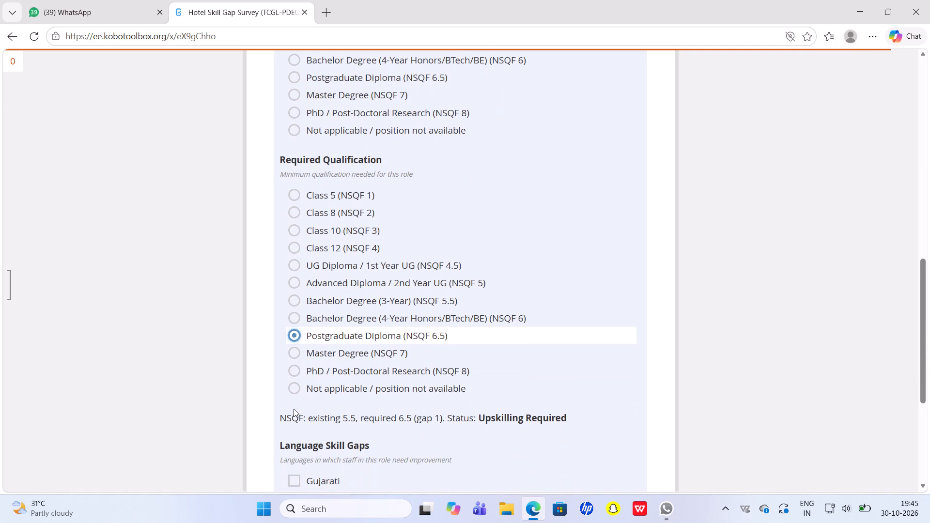
pyautogui.scroll(-3, 294, 409)
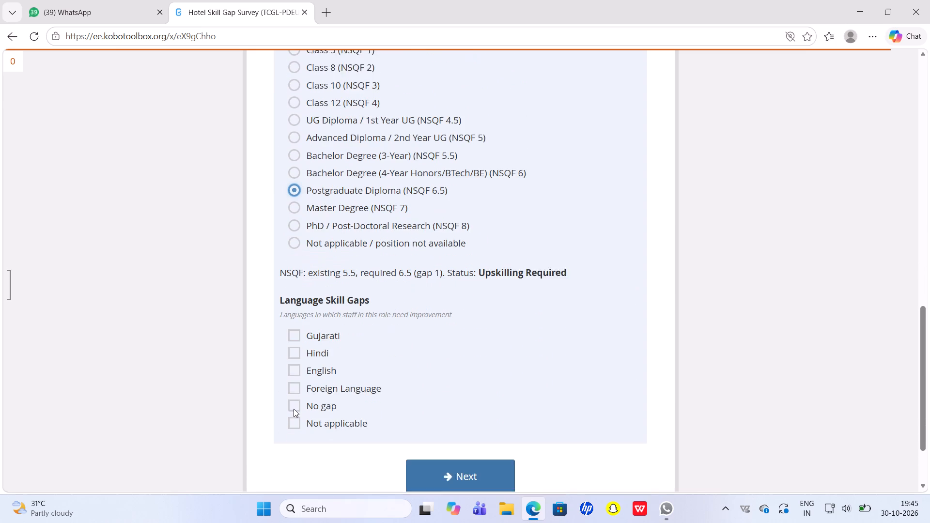
pyautogui.scroll(-2, 294, 409)
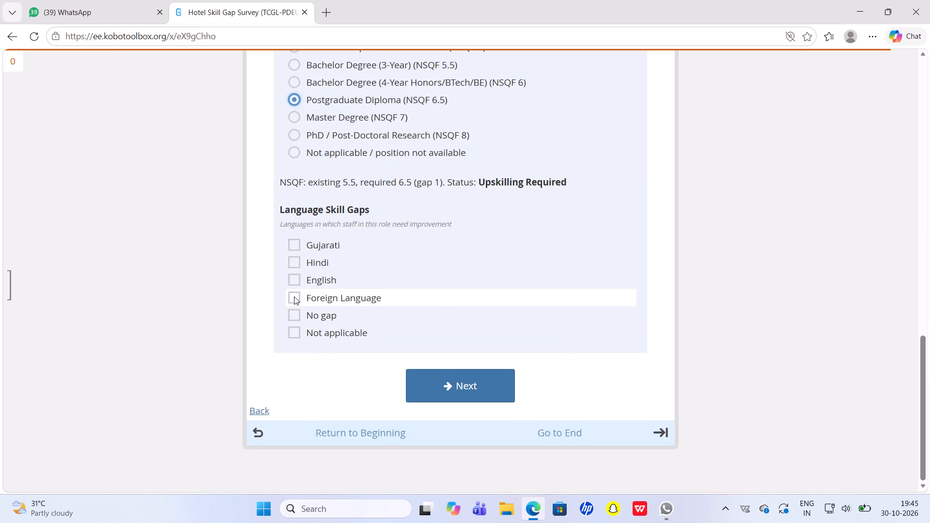
pyautogui.click(294, 296)
pyautogui.click(294, 298)
pyautogui.moveTo(295, 282); pyautogui.dragTo(293, 295)
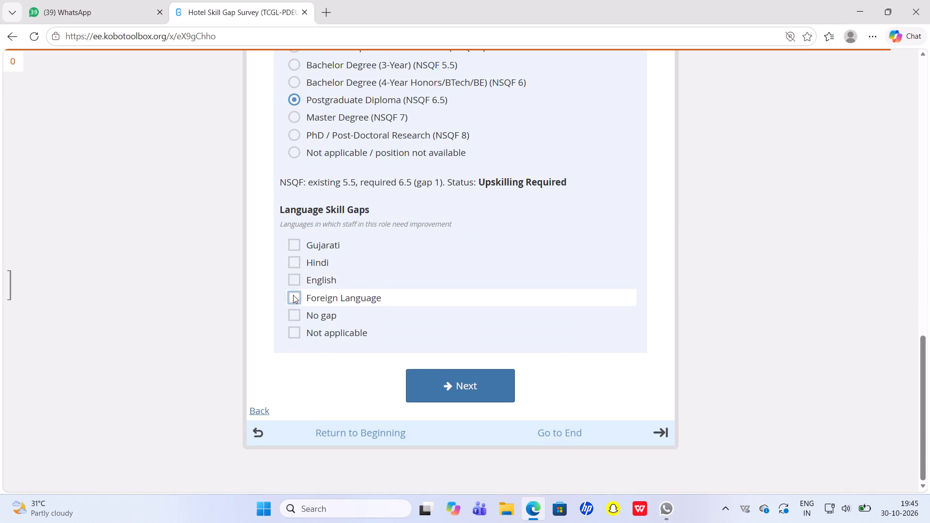
pyautogui.click(293, 295)
pyautogui.click(294, 282)
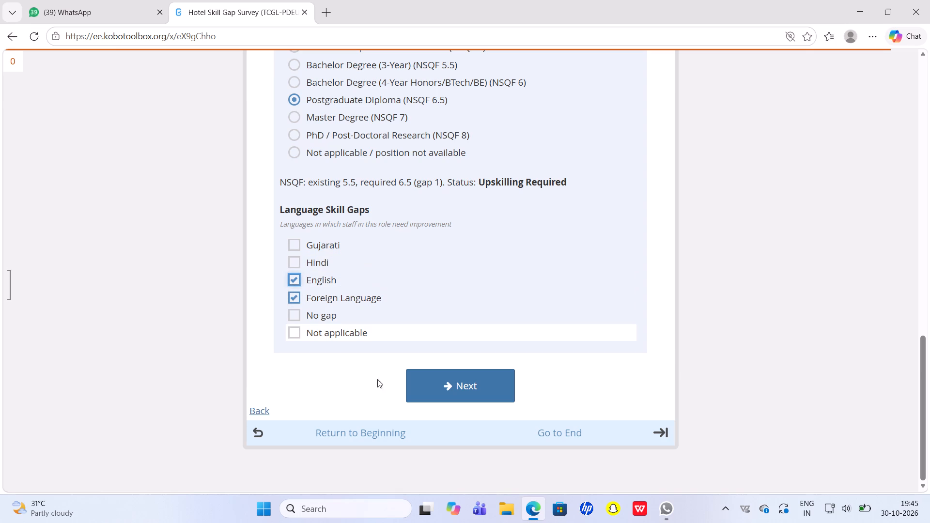
pyautogui.click(426, 378)
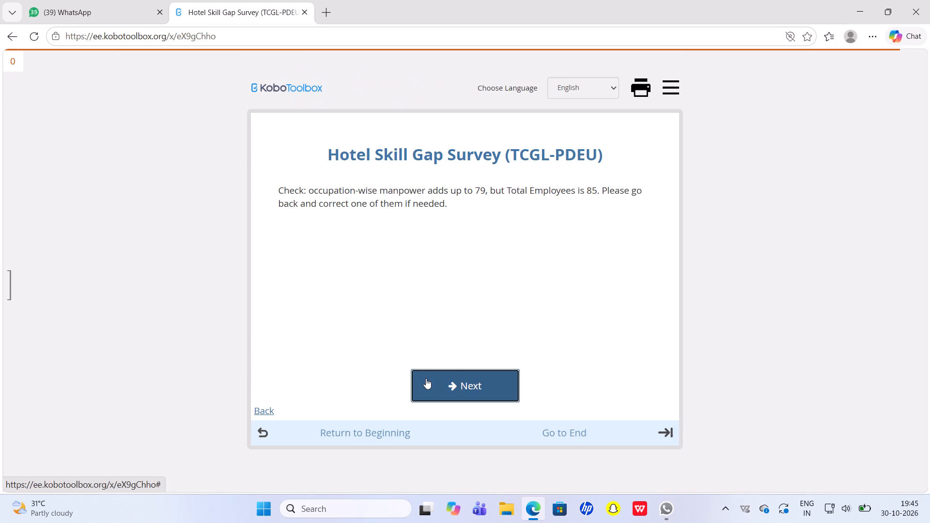
pyautogui.click(436, 385)
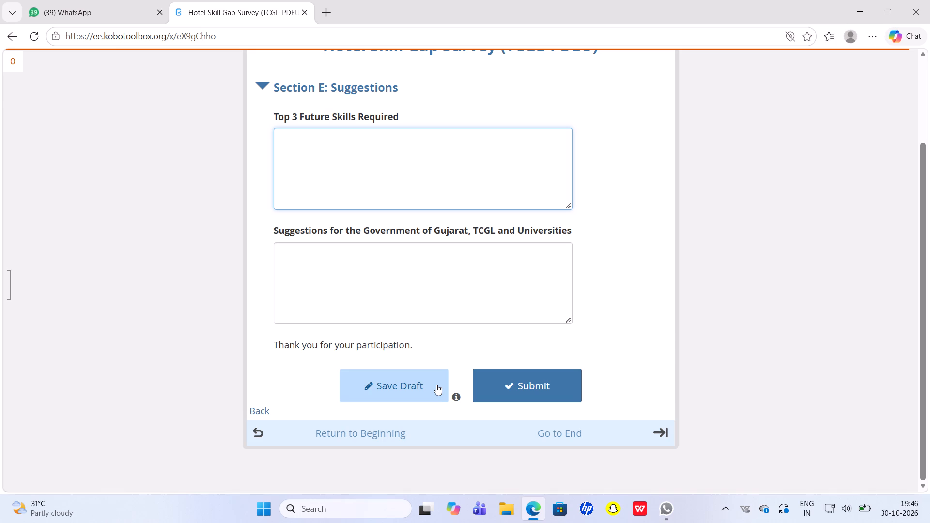
# Switch to Windows Settings, turn on the mobile hotspot, and close Settings to return to the survey.
pyautogui.click(315, 519)
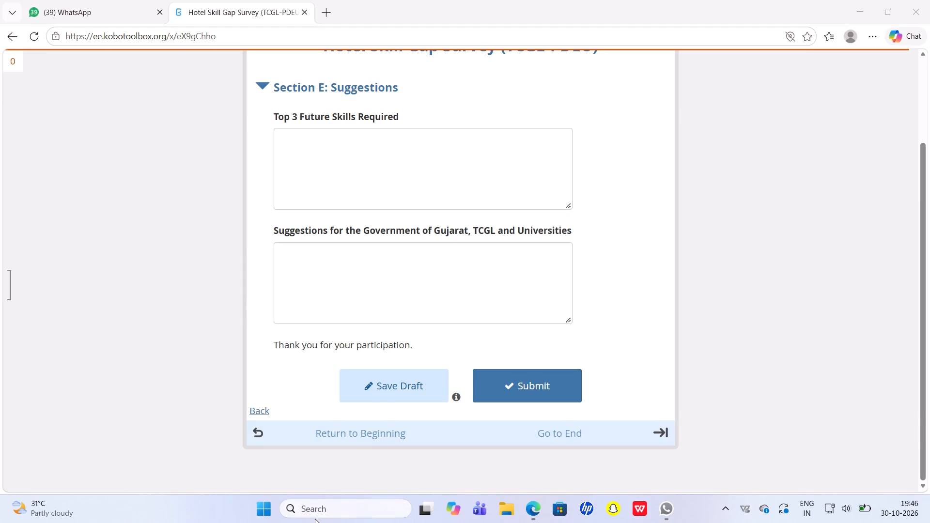
pyautogui.click(315, 507)
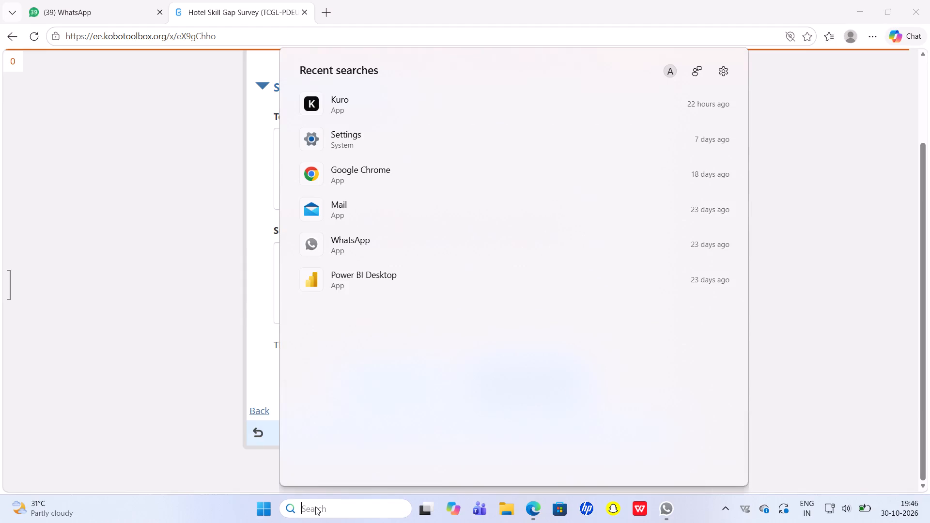
pyautogui.click(359, 146)
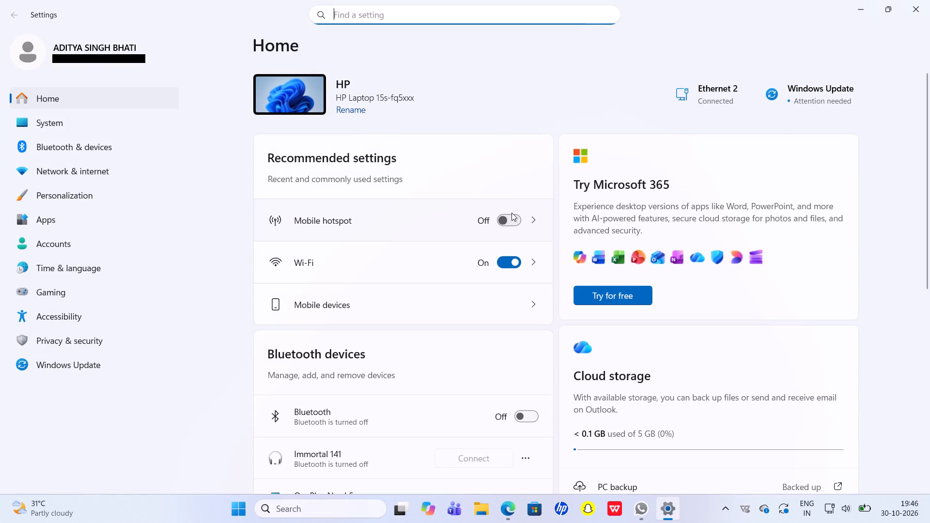
pyautogui.click(511, 213)
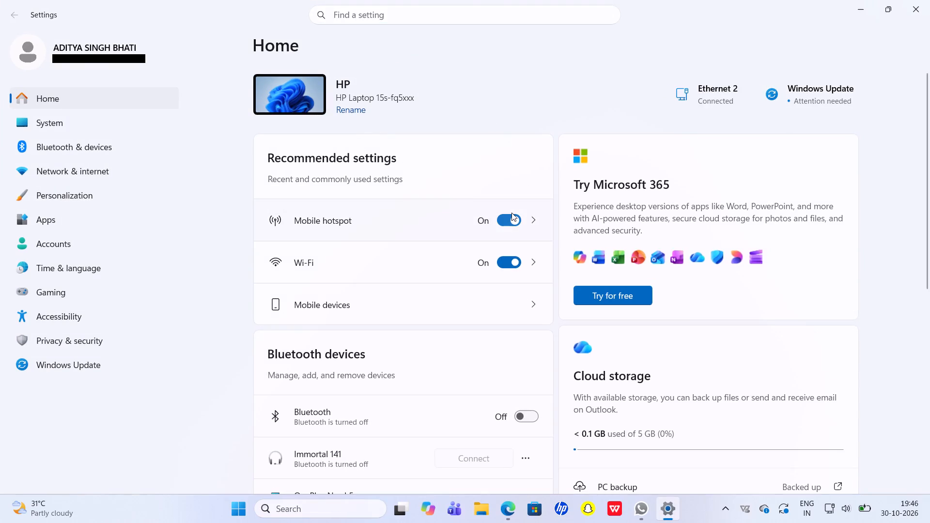
pyautogui.click(929, 0)
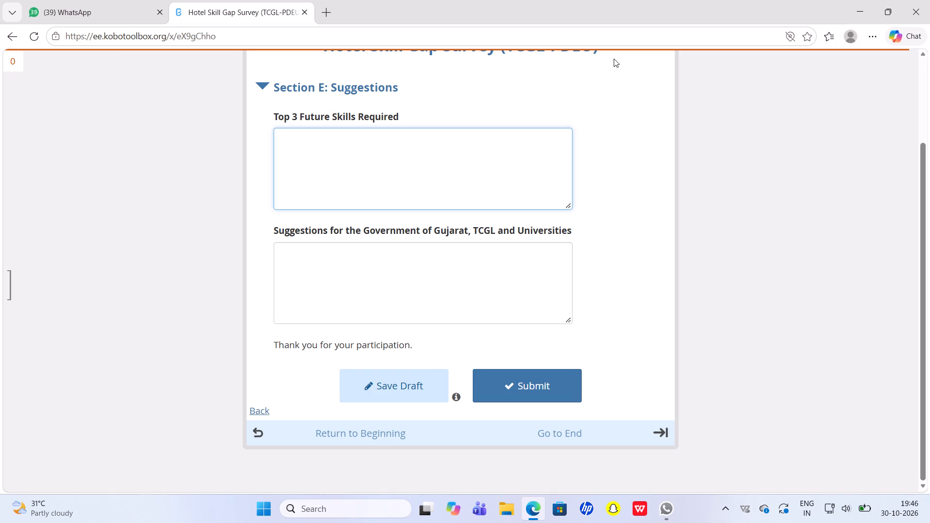
# Enter Leadership and Team Management as item 1 under Top 3 Future Skills Required.
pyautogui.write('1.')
# Enter "Leadership and Team Management skills" as item 1 of the Top 3 Future Skills Required.
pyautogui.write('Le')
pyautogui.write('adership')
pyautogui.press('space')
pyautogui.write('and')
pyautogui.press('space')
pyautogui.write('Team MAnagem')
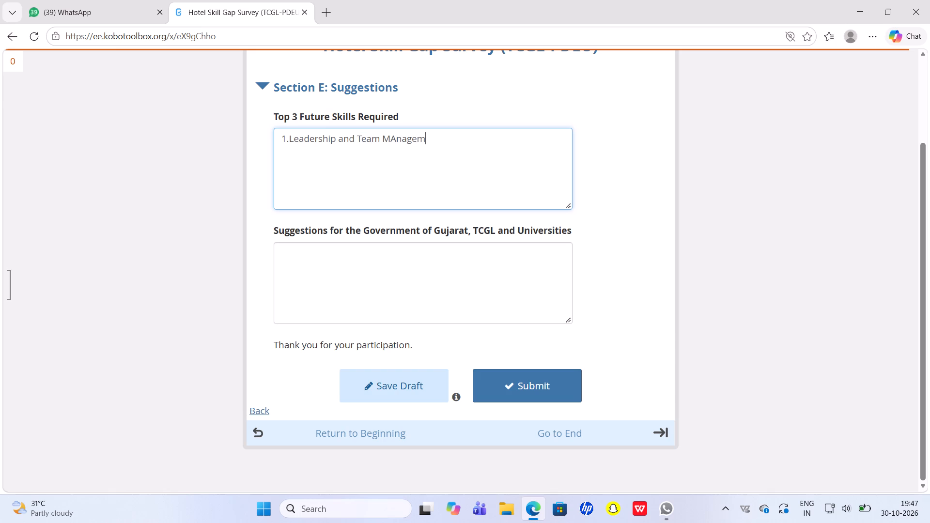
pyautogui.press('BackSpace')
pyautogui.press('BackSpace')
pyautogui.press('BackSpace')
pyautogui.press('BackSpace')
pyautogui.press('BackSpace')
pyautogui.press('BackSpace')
pyautogui.write('anagement')
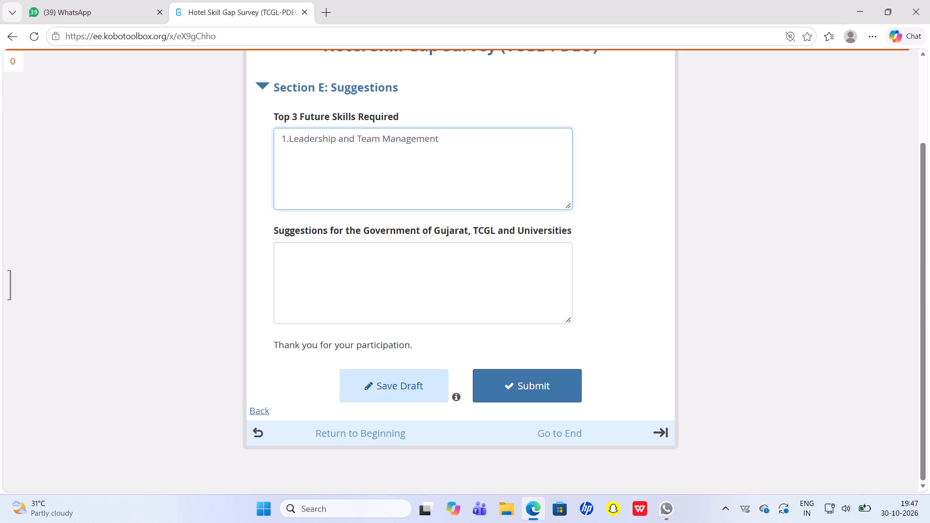
pyautogui.press('space')
pyautogui.write('skills')
# Add "Sustaimability and Green Hospitality" as item 2 on a new line of the Top 3 Future Skills Required.
pyautogui.press('Return')
pyautogui.write('2.')
pyautogui.press('space')
pyautogui.write('Sust')
pyautogui.write('ai')
pyautogui.write('mability and')
pyautogui.press('space')
pyautogui.write('Green')
pyautogui.press('space')
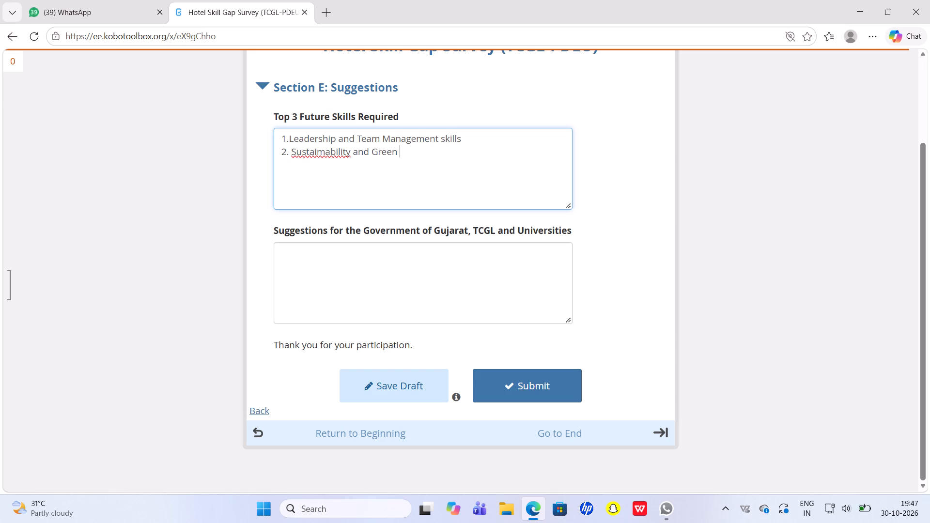
pyautogui.write('Hospitality')
# Add "Crisis management and problem solving skills" as item 3 on a new line of the Top 3 Future Skills Required.
pyautogui.press('Return')
pyautogui.write('3.')
pyautogui.press('space')
pyautogui.write('Crisis')
pyautogui.press('space')
pyautogui.write('management')
pyautogui.press('space')
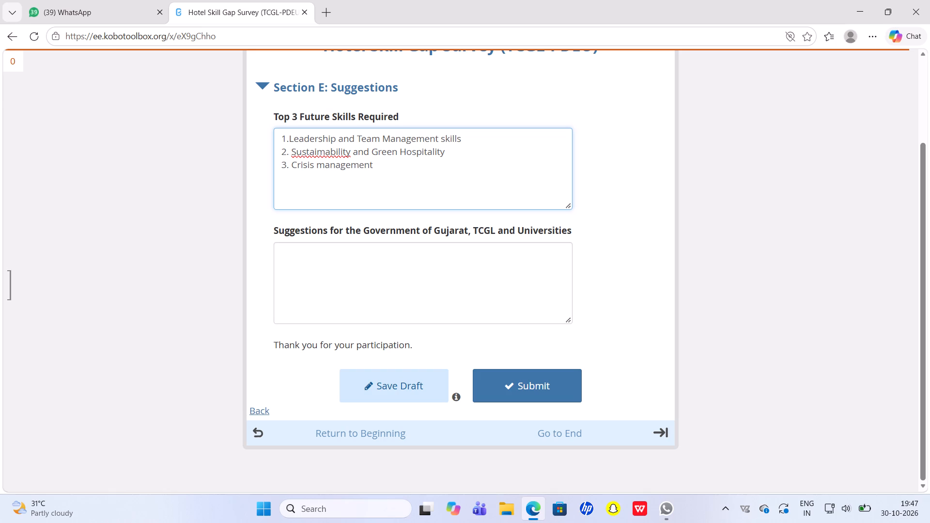
pyautogui.write('and')
pyautogui.press('space')
pyautogui.write('problem si')
pyautogui.press('BackSpace')
pyautogui.write('olving skills')
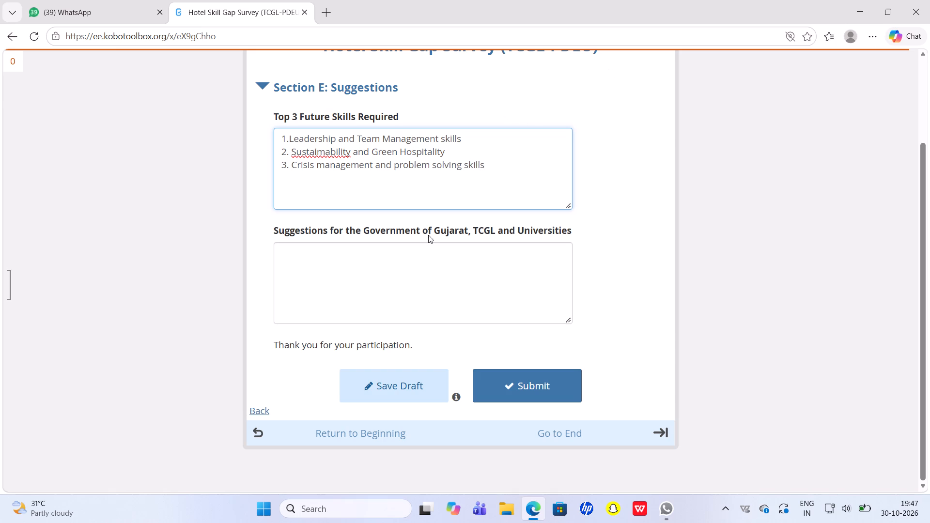
# Begin the suggestions answer with "The government of gujrat, TCGL and universities".
pyautogui.click(417, 258)
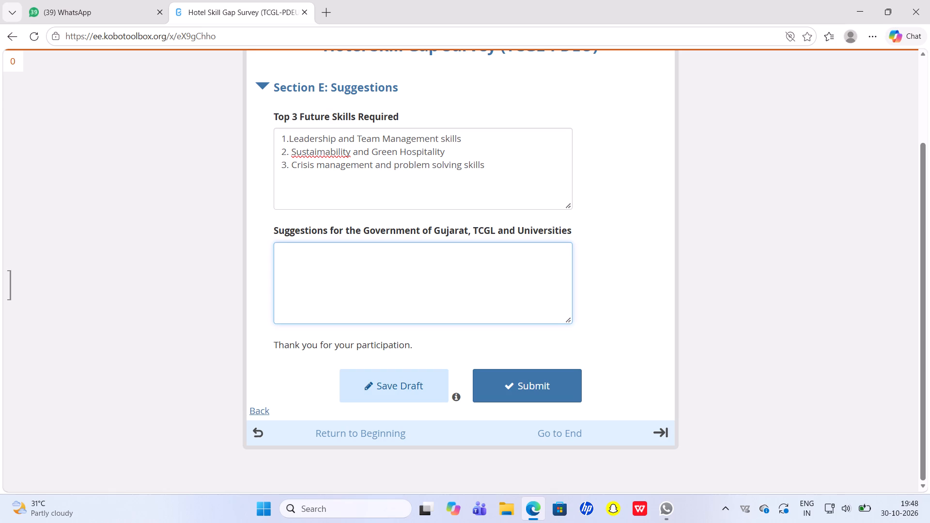
pyautogui.write('the')
pyautogui.press('BackSpace')
pyautogui.press('BackSpace')
pyautogui.press('BackSpace')
pyautogui.write('The')
pyautogui.press('space')
pyautogui.write('gob')
pyautogui.press('BackSpace')
pyautogui.write('vernment')
pyautogui.press('space')
pyautogui.write('of gujrat')
pyautogui.press(',')
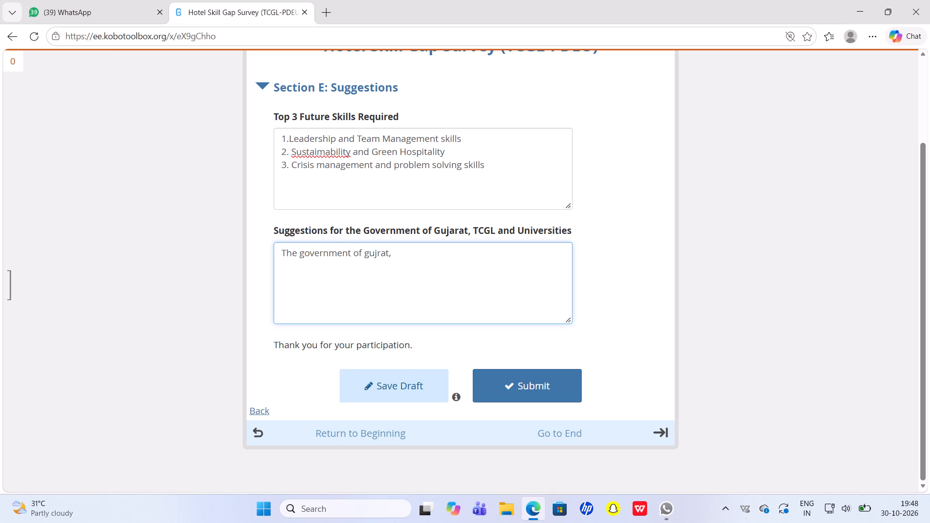
pyautogui.write('TCGL')
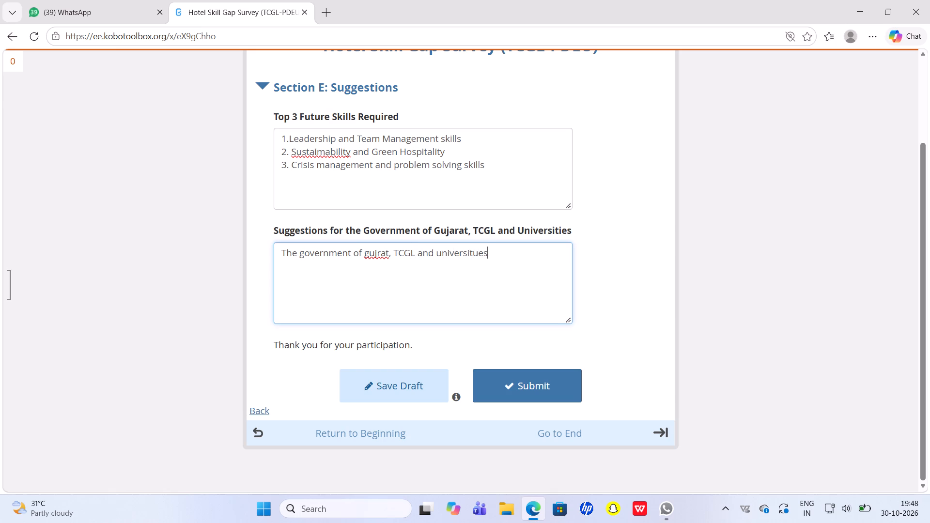
pyautogui.press('BackSpace')
pyautogui.press('BackSpace')
pyautogui.press('BackSpace')
pyautogui.write('ies')
pyautogui.press('space')
# Continue the suggestions sentence with "should organize hospitality skill development programs".
pyautogui.write('sho')
pyautogui.press('i')
pyautogui.press('BackSpace')
pyautogui.write('uld')
pyautogui.press('space')
pyautogui.write('organize')
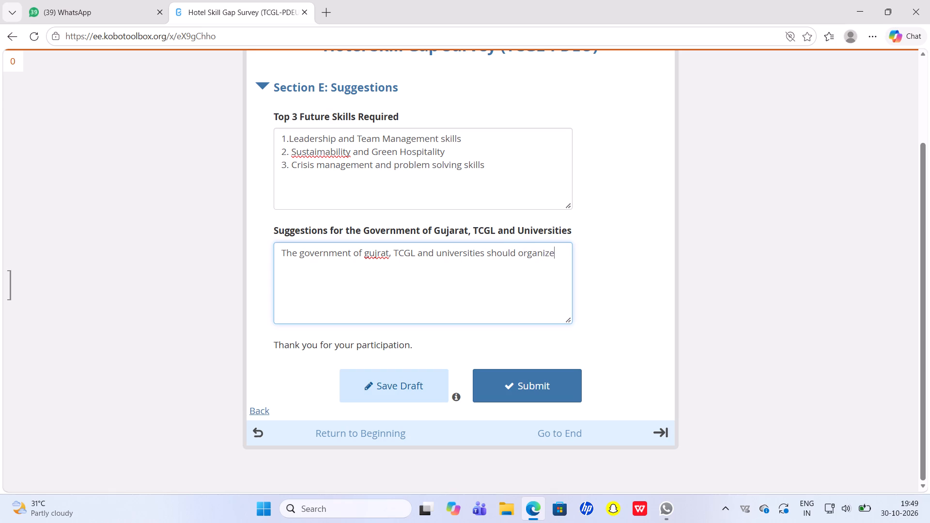
pyautogui.press('space')
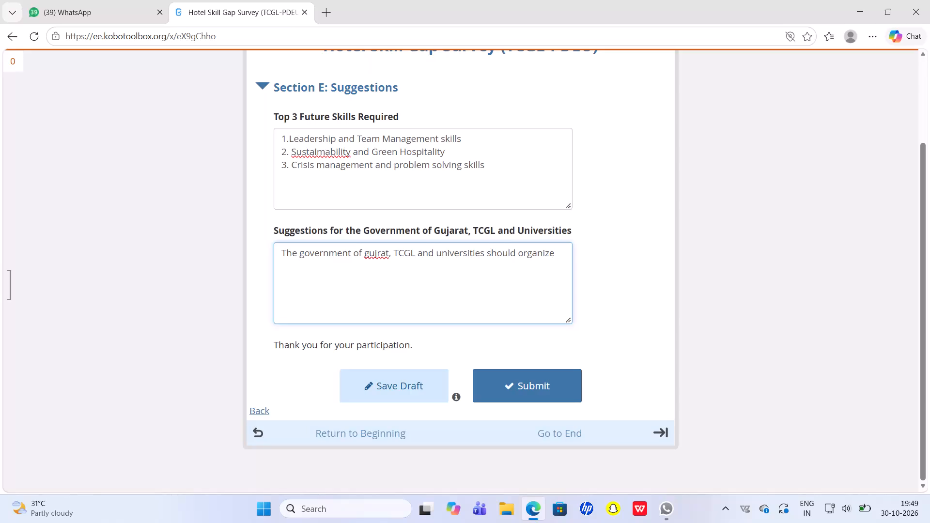
pyautogui.write('hosp')
pyautogui.write('itality')
pyautogui.press('space')
pyautogui.write('skill development')
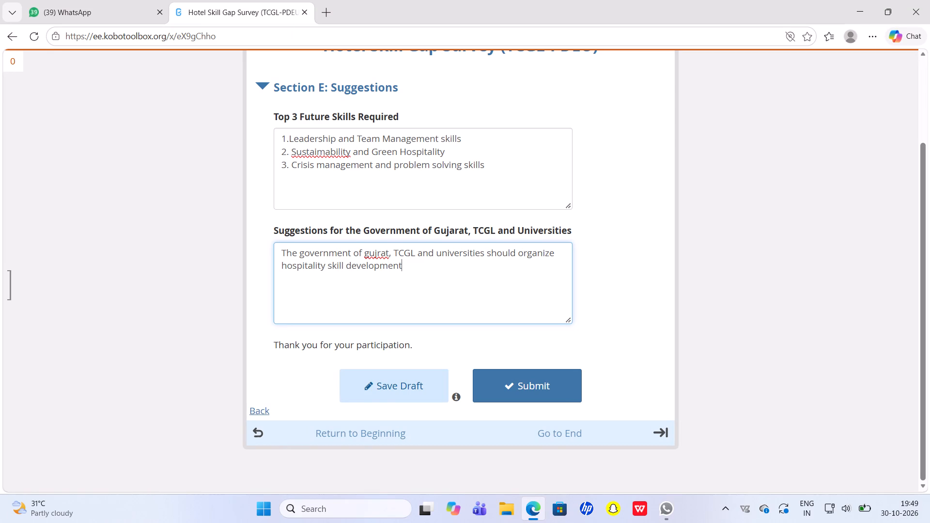
pyautogui.press('space')
pyautogui.write('programs')
# Finish the suggestions sentence with ", provide financial support.".
pyautogui.press('.')
pyautogui.press('BackSpace')
pyautogui.press(',')
pyautogui.press('space')
pyautogui.write('pro')
pyautogui.write('vide financial support')
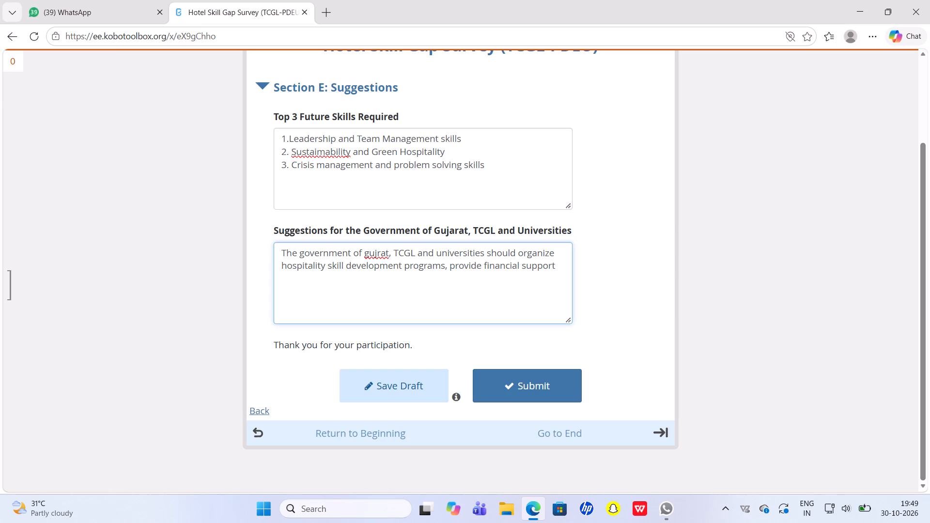
pyautogui.write('.')
# Start a second sentence in the suggestions answer: "They should also promote modern technology training".
pyautogui.press('space')
pyautogui.write('They should also promote')
pyautogui.press('space')
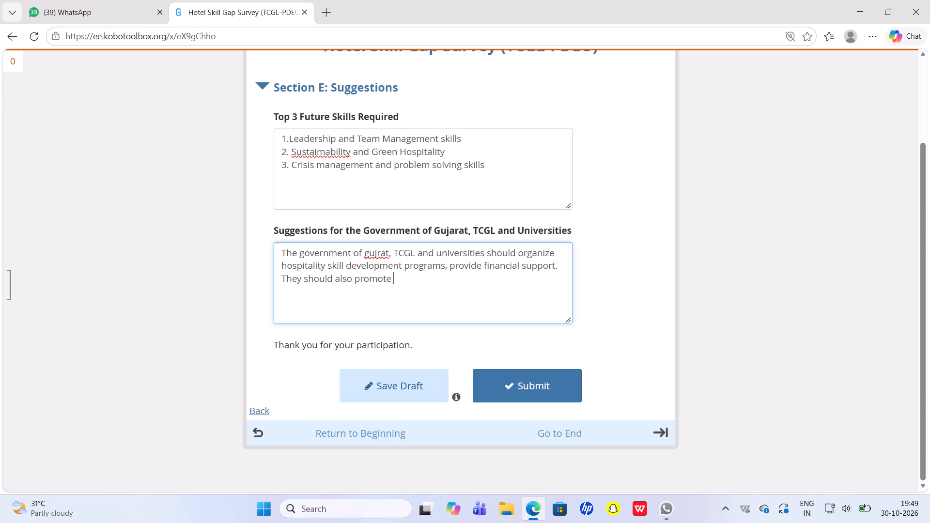
pyautogui.write('modern technology')
pyautogui.press('space')
pyautogui.write('training')
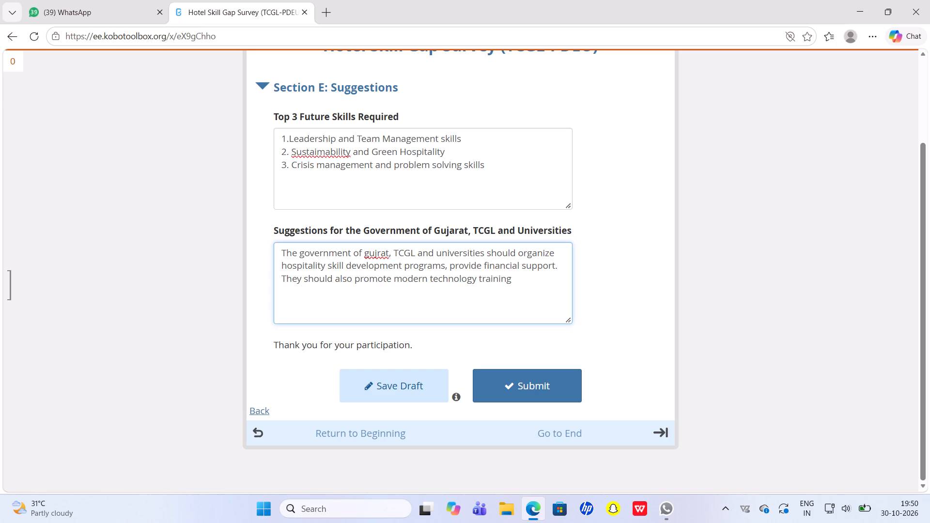
# Continue the second suggestions sentence with "to improve employment opportunities".
pyautogui.press('space')
pyautogui.write('to improve')
pyautogui.press('space')
pyautogui.write('employment')
pyautogui.press('space')
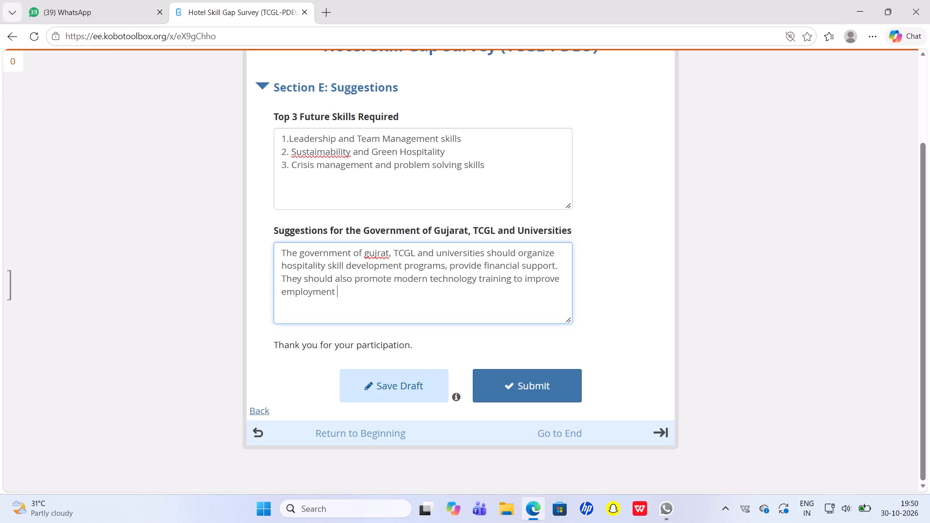
pyautogui.write('oppo')
pyautogui.write('rtunities')
# Finish the second suggestions sentence with "in the hotel.".
pyautogui.press('space')
pyautogui.write('in thr')
pyautogui.press('space')
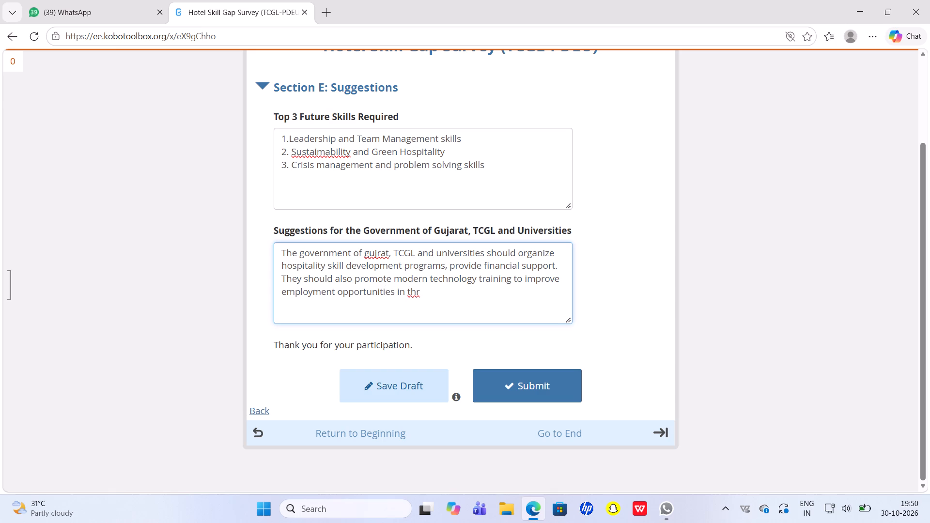
pyautogui.press('=')
pyautogui.press('BackSpace')
pyautogui.press('BackSpace')
pyautogui.press('BackSpace')
pyautogui.press('e')
pyautogui.press('space')
pyautogui.write('hote')
pyautogui.press('l')
pyautogui.press('.')
# Submit the completed Hotel Skill Gap Survey form.
pyautogui.click(530, 387)
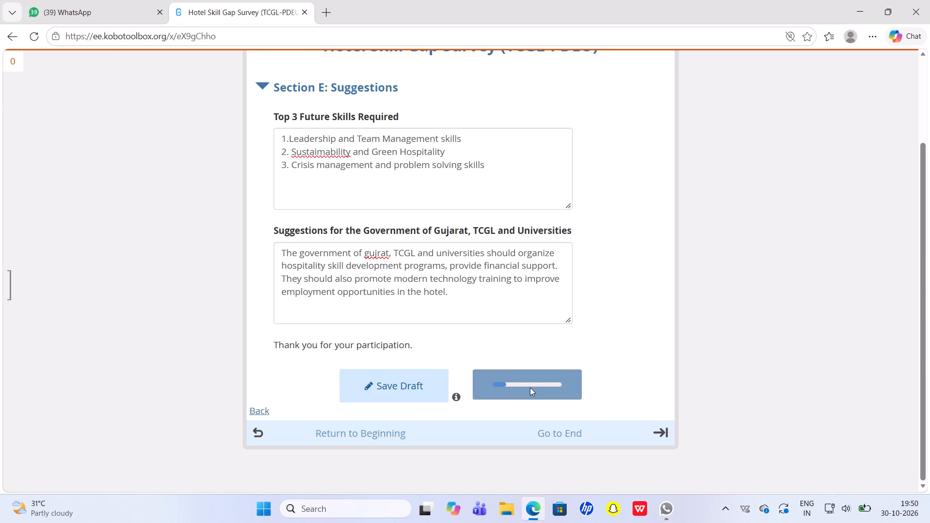